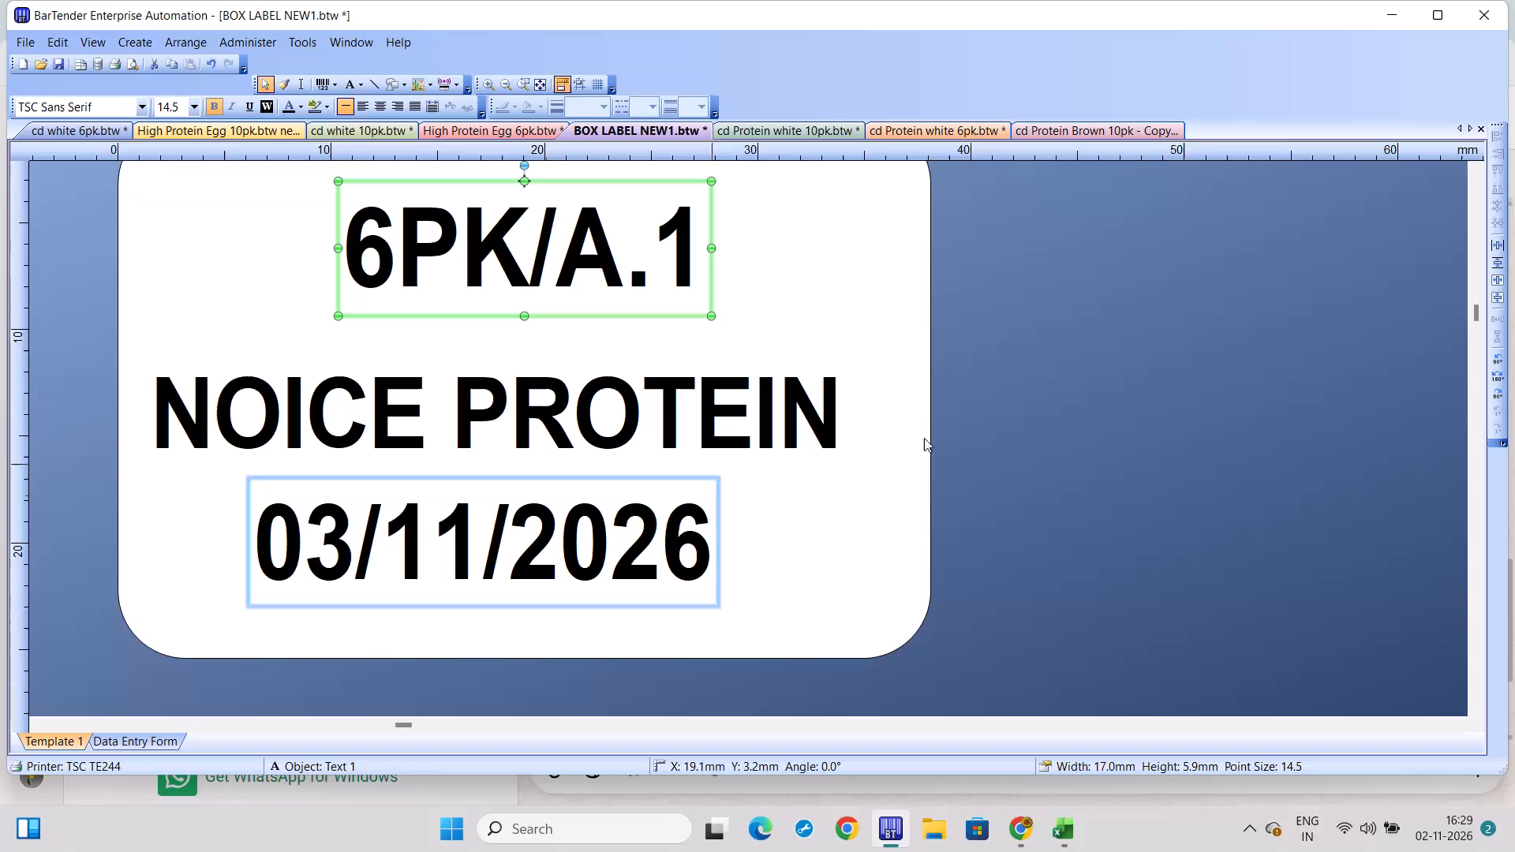
Print the High Protein Egg 10pk QR code label with 4 serial numbers.
{"action": "left_click", "coordinate": [231, 129]}
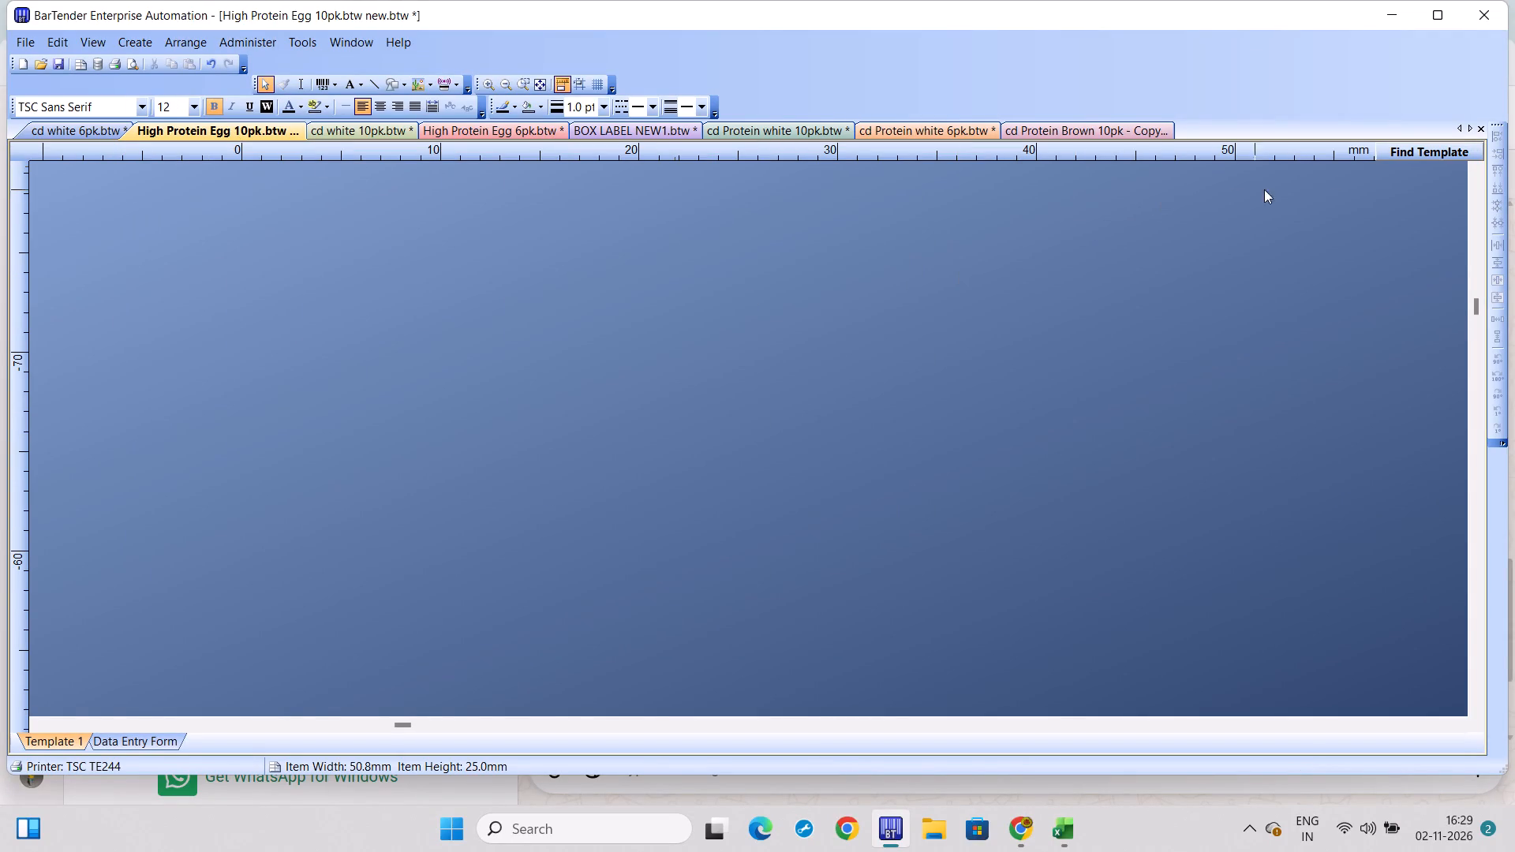
{"action": "left_click", "coordinate": [1406, 154]}
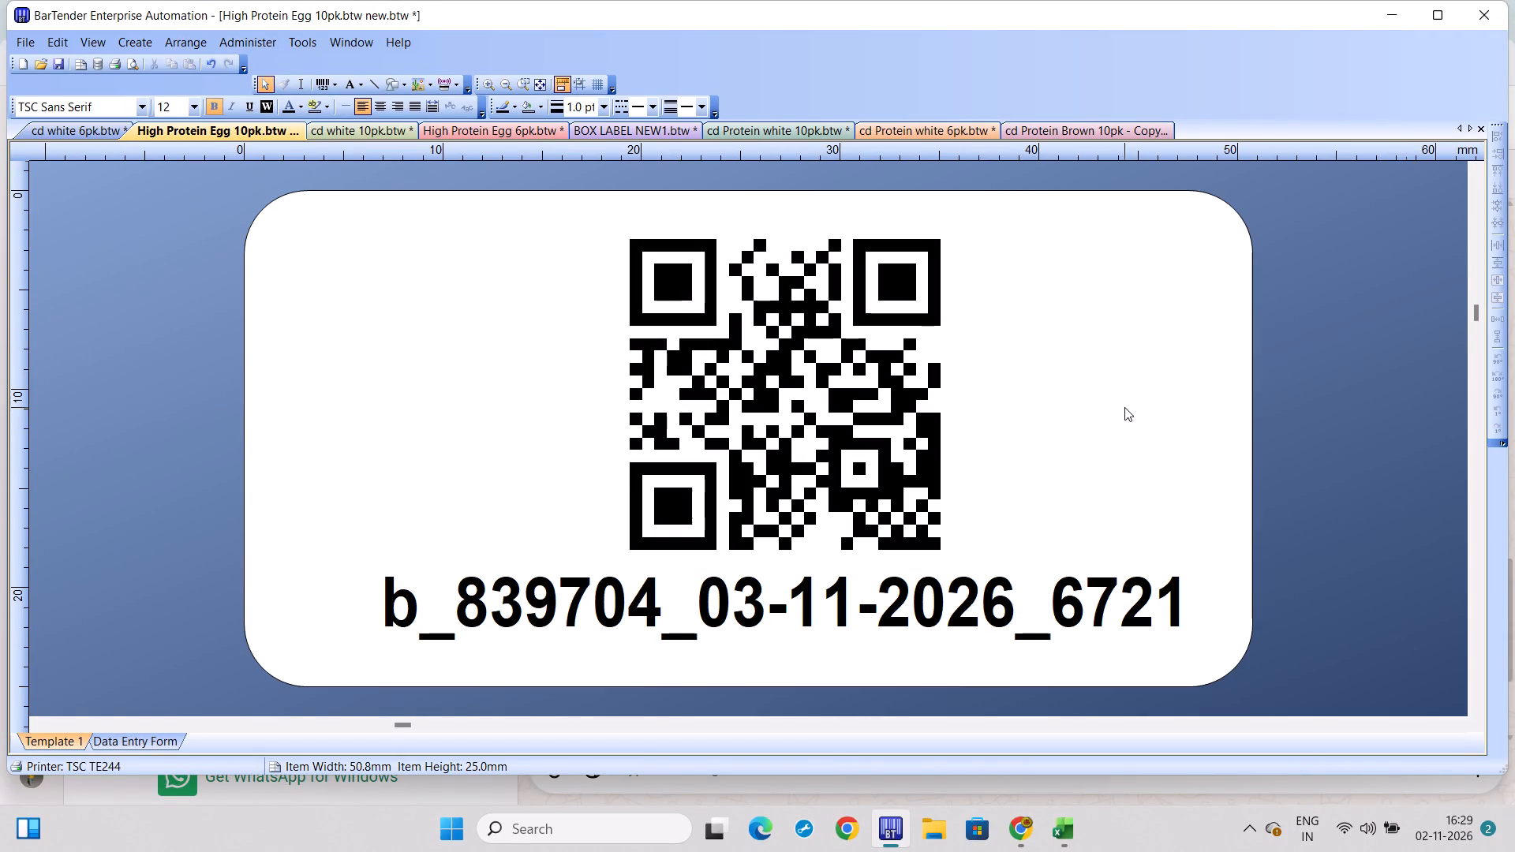
{"action": "key", "text": "ctrl+p"}
{"action": "key", "text": "4"}
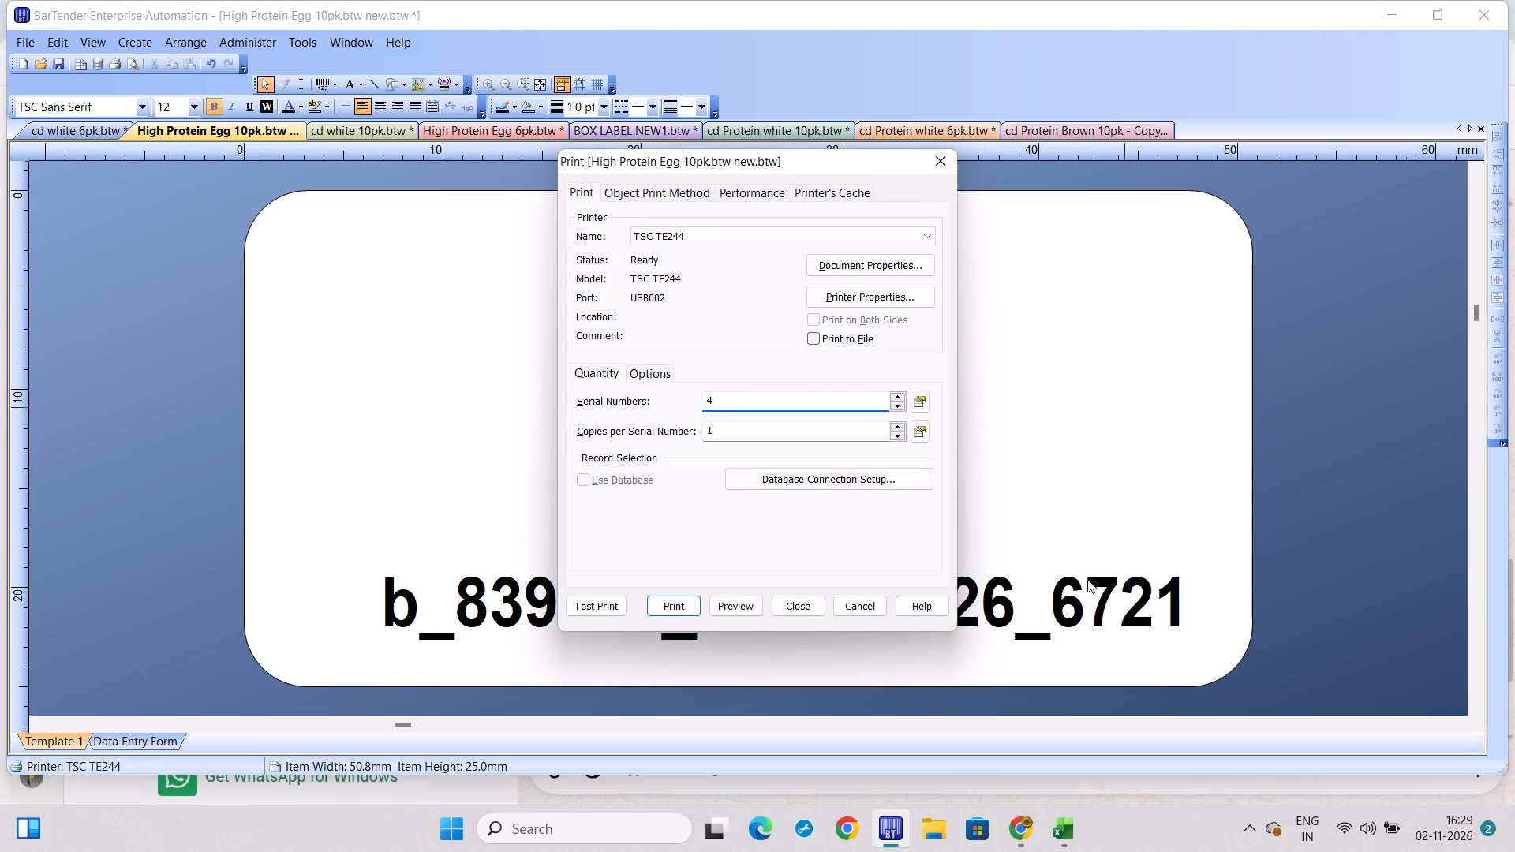
{"action": "left_click", "coordinate": [678, 604]}
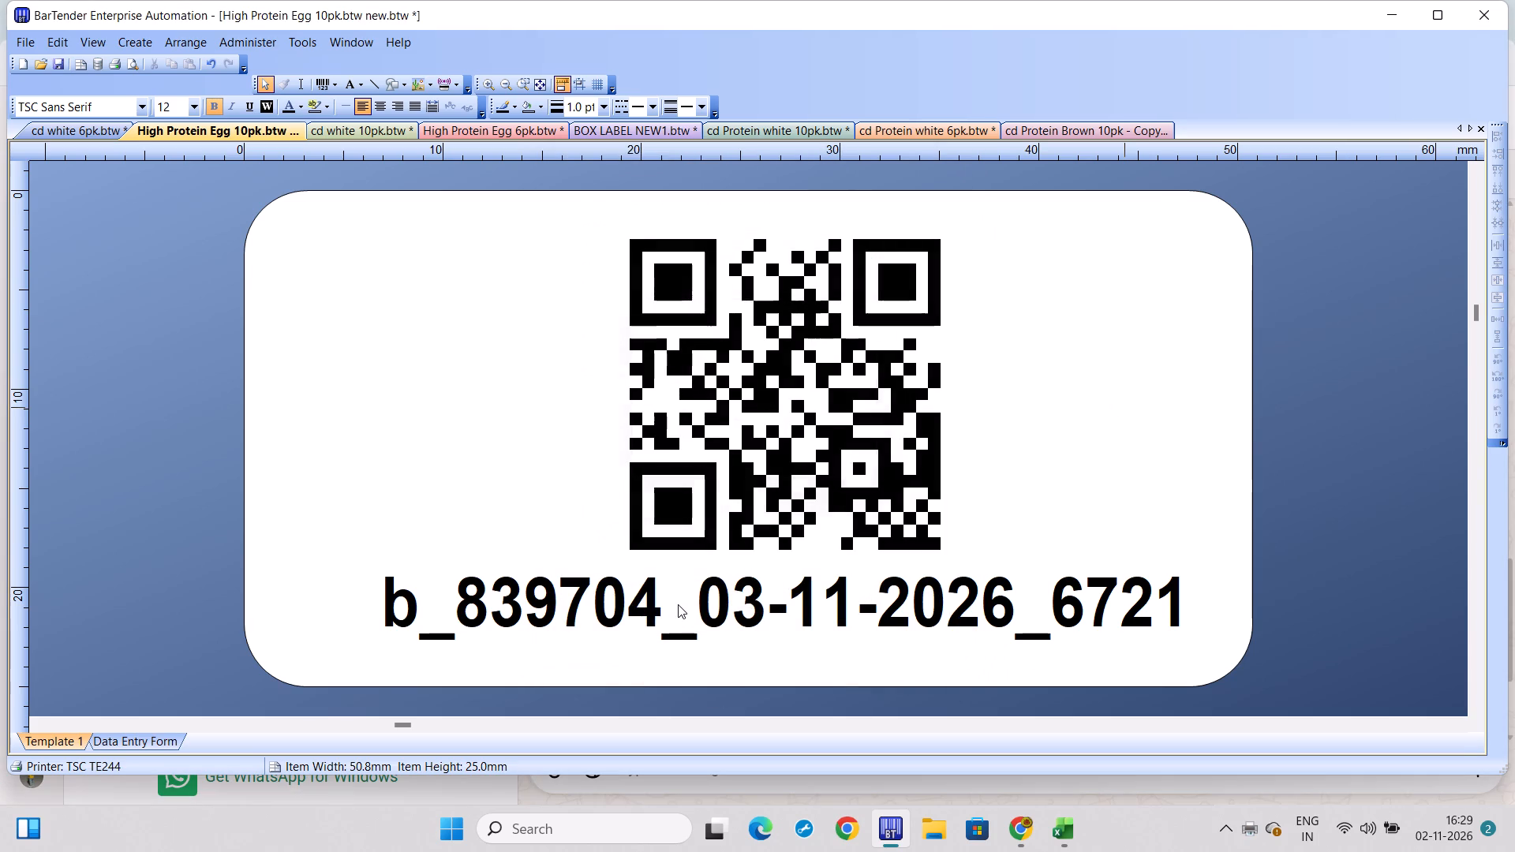
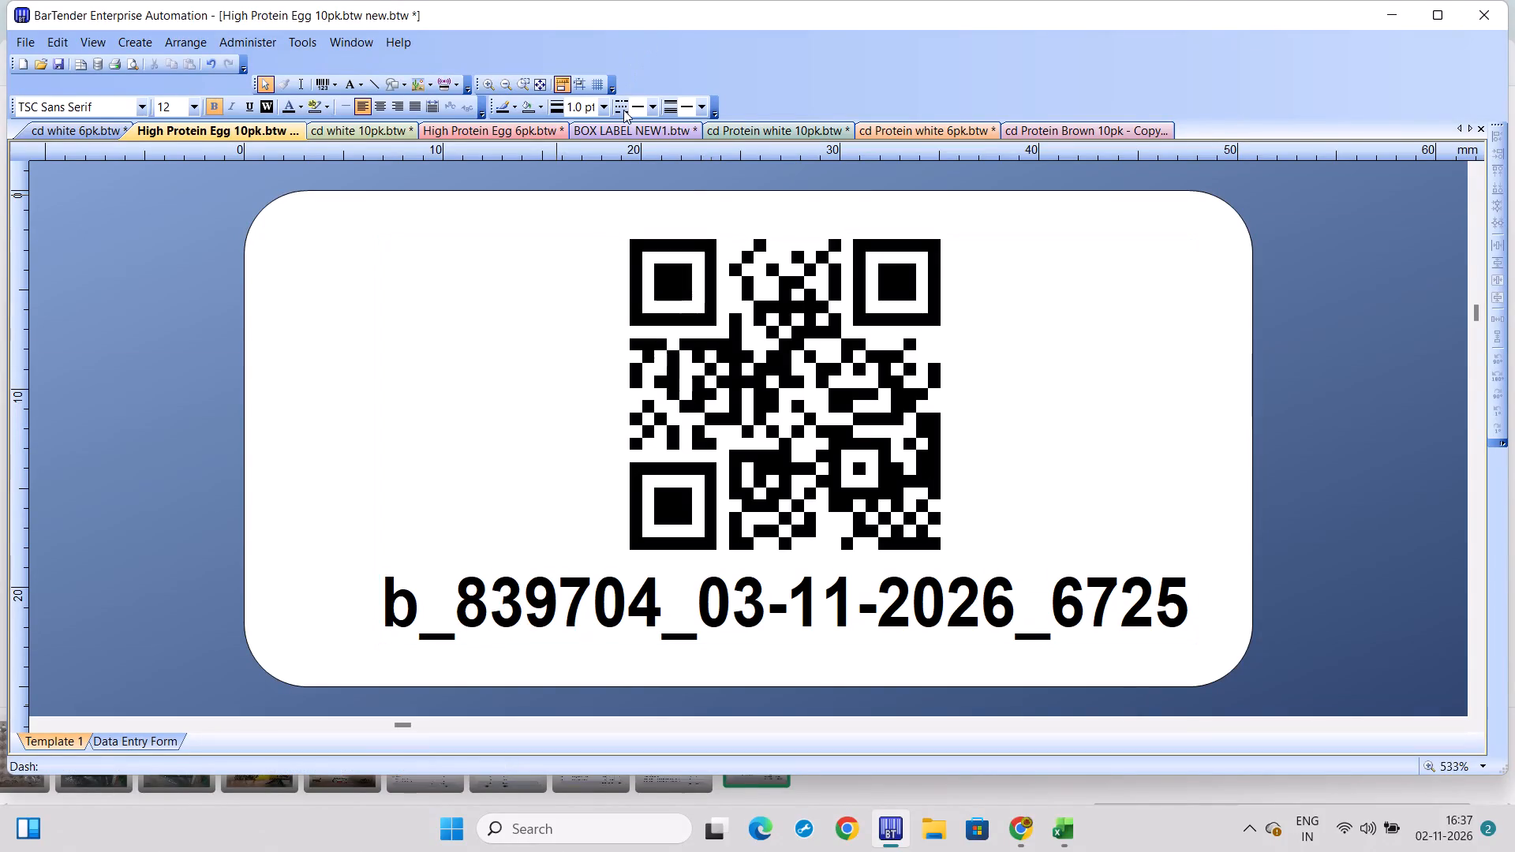
In the BOX LABEL NEW1 template, replace the product name line with TABLE WHITE.
{"action": "left_click", "coordinate": [623, 121]}
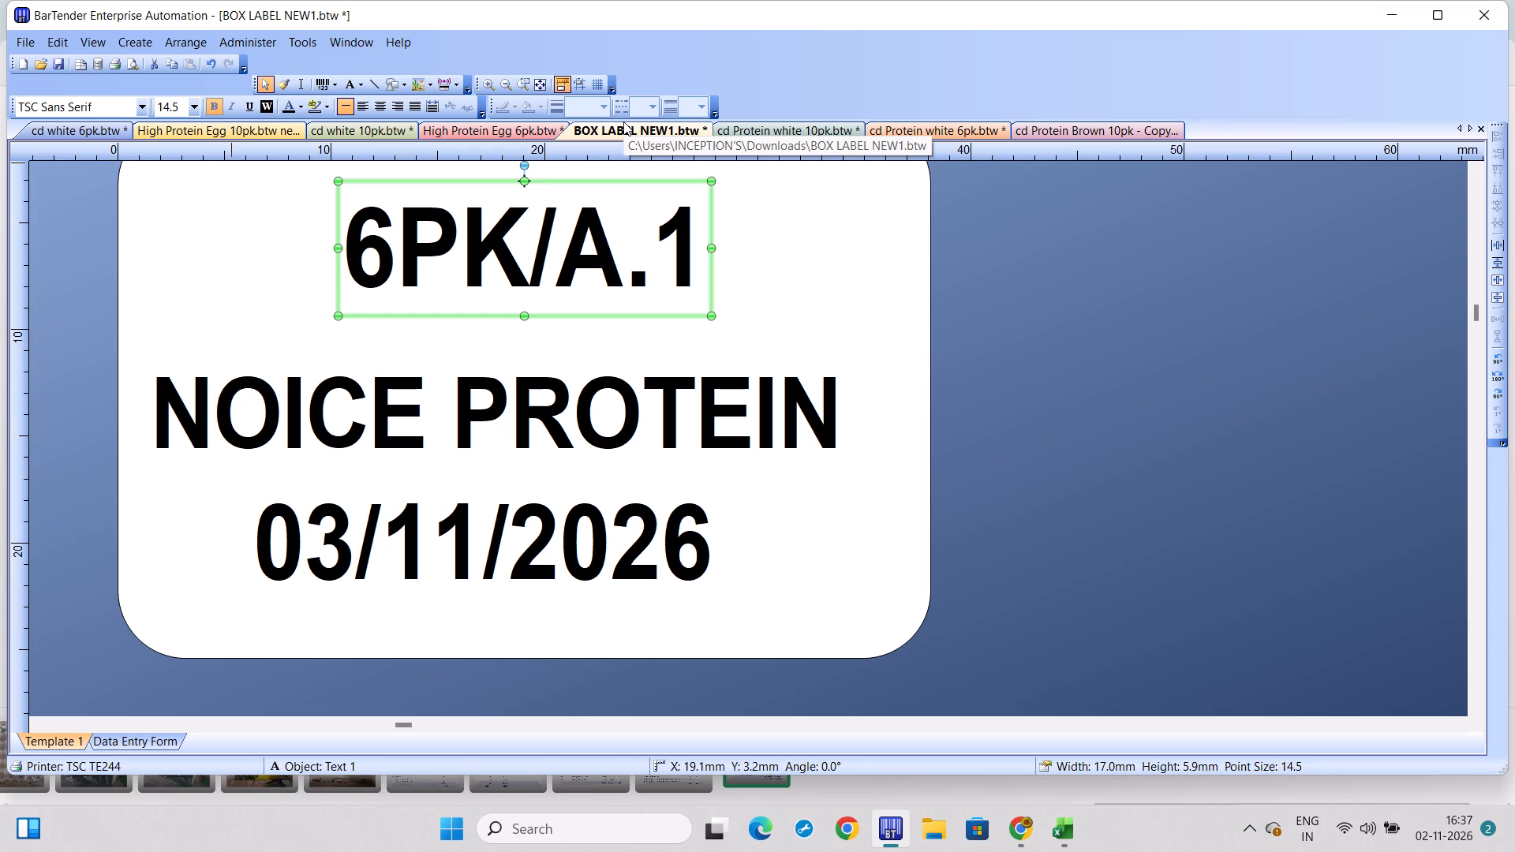
{"action": "left_click", "coordinate": [427, 405]}
{"action": "left_click", "coordinate": [361, 405]}
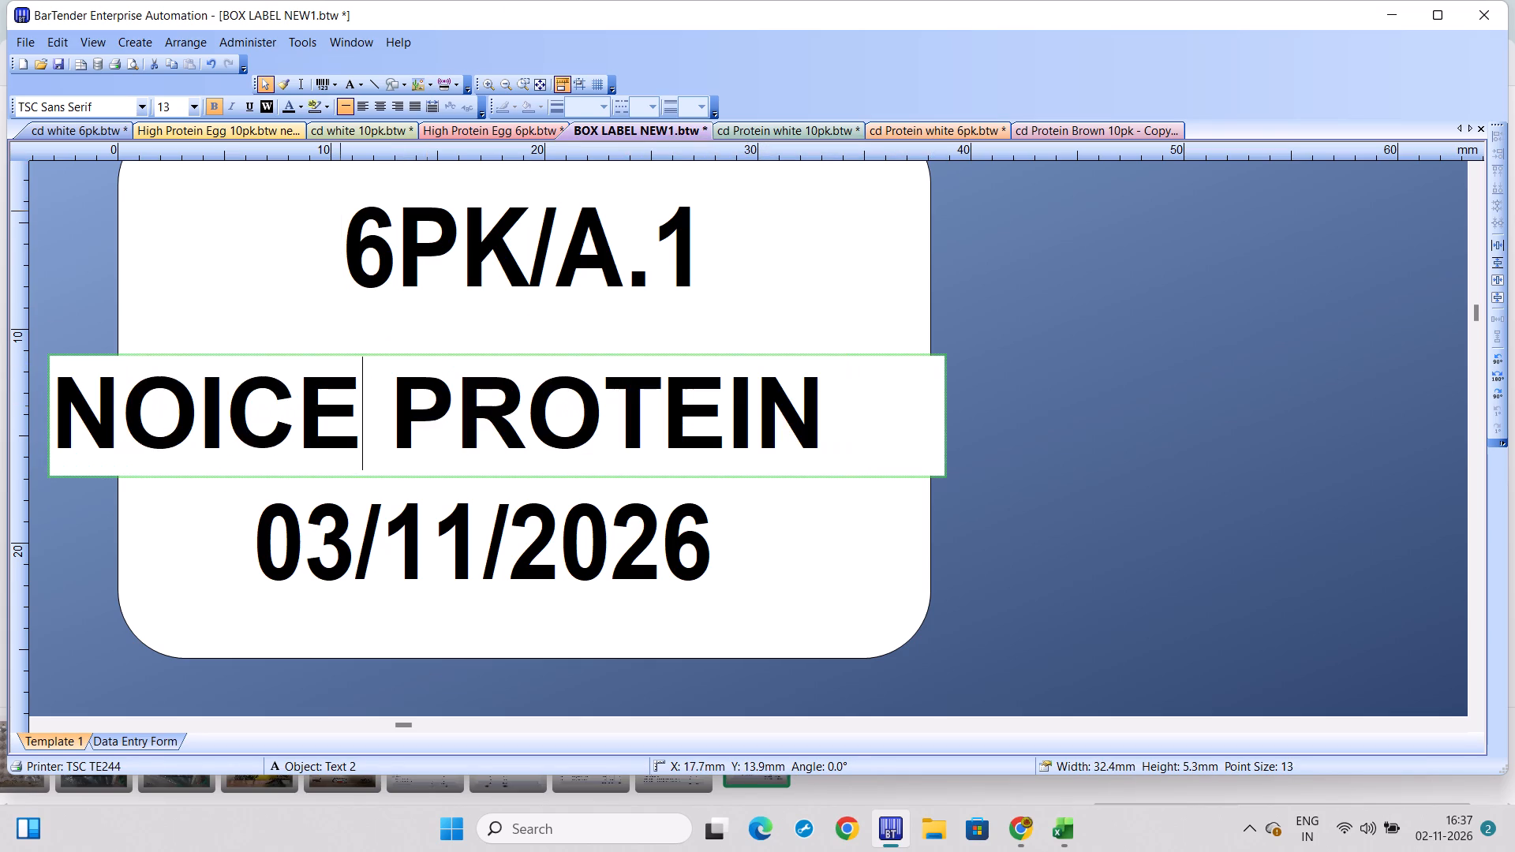
{"action": "key", "text": "BackSpace"}
{"action": "key", "text": "BackSpace"}
{"action": "key", "text": "BackSpace"}
{"action": "key", "text": "BackSpace"}
{"action": "key", "text": "BackSpace"}
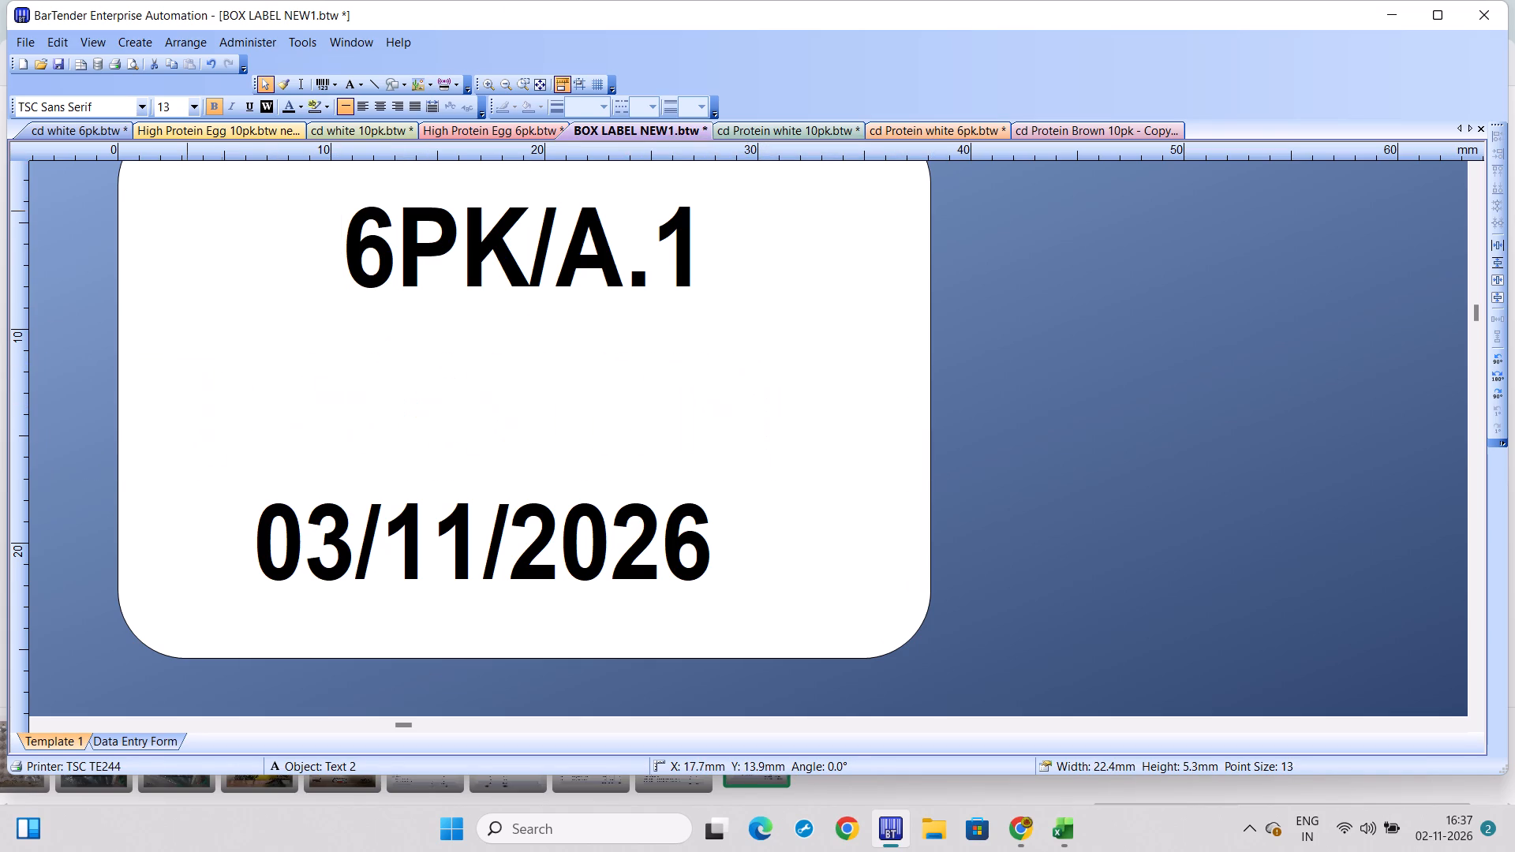
{"action": "type", "text": "TABLE"}
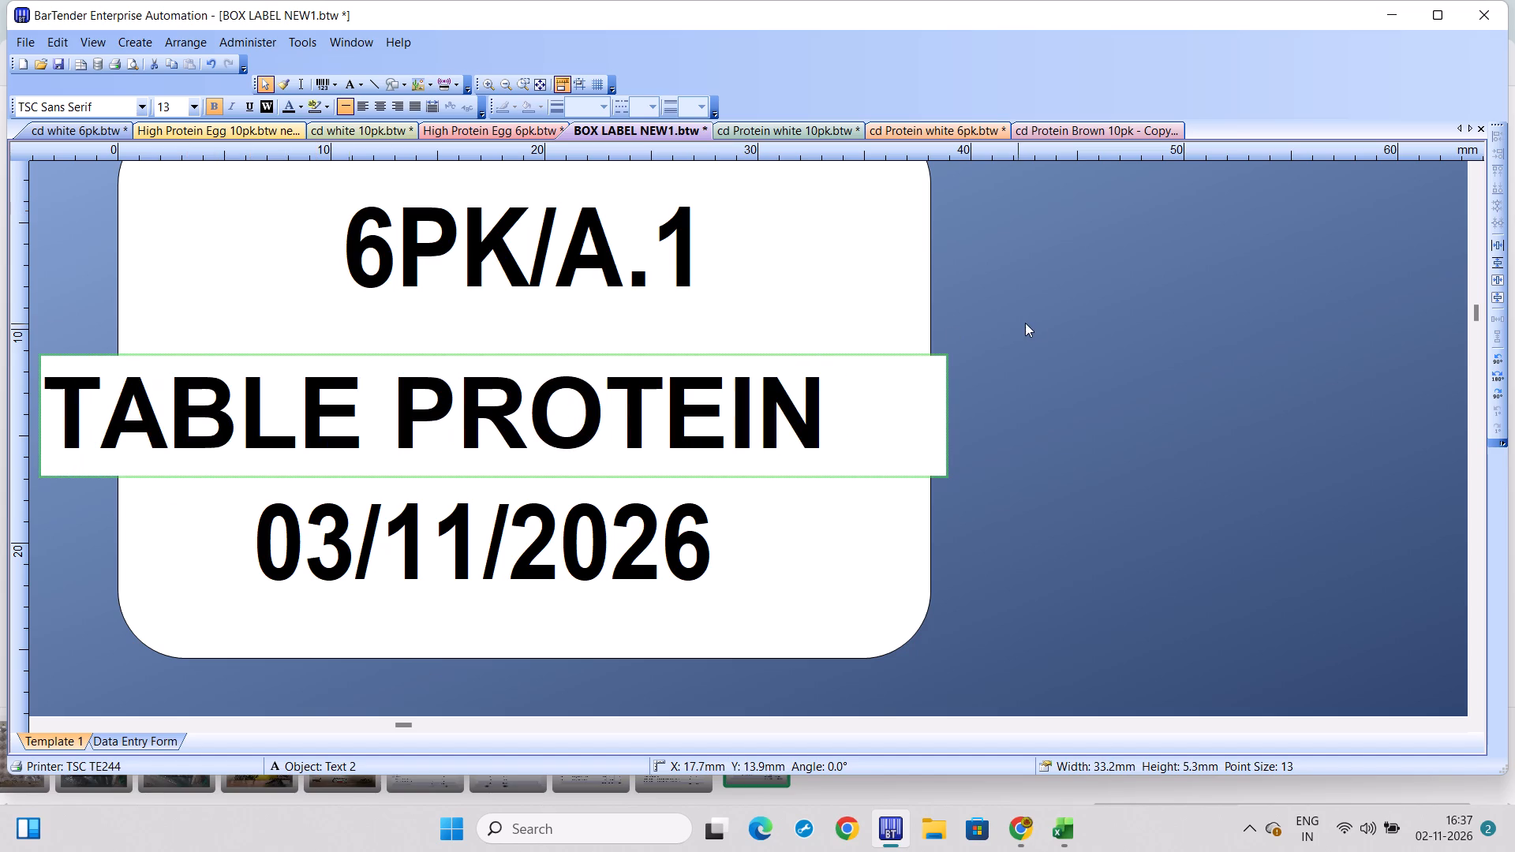
{"action": "left_click", "coordinate": [832, 424]}
{"action": "key", "text": "BackSpace"}
{"action": "key", "text": "BackSpace"}
{"action": "key", "text": "BackSpace"}
{"action": "key", "text": "BackSpace"}
{"action": "key", "text": "BackSpace"}
{"action": "key", "text": "BackSpace"}
{"action": "key", "text": "BackSpace"}
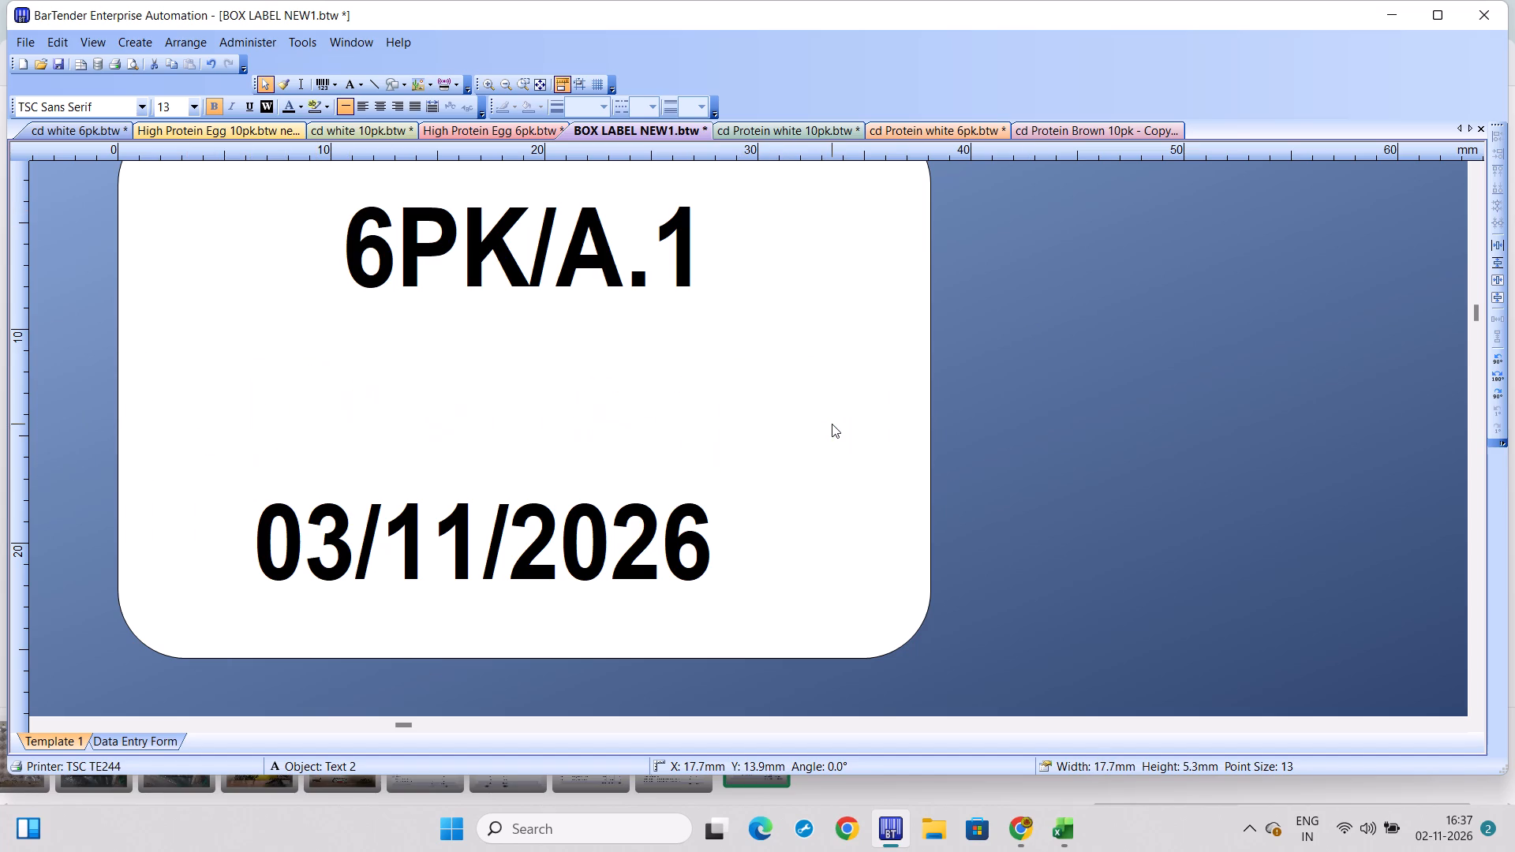
{"action": "type", "text": "WHITE"}
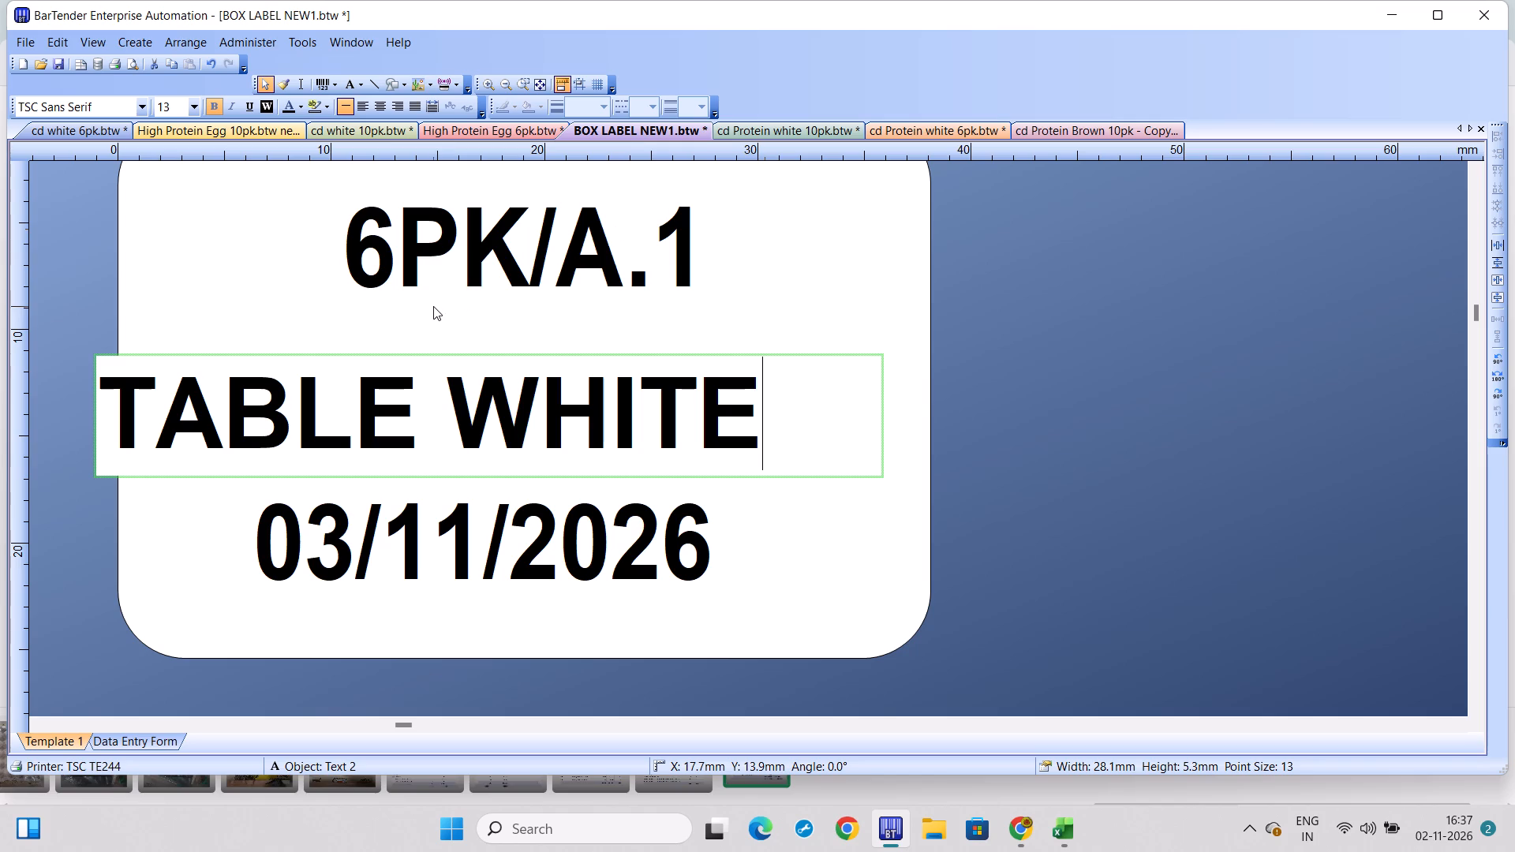
Change the pack size in the box label's top line so it reads 10PK/A.1.
{"action": "left_click", "coordinate": [382, 268]}
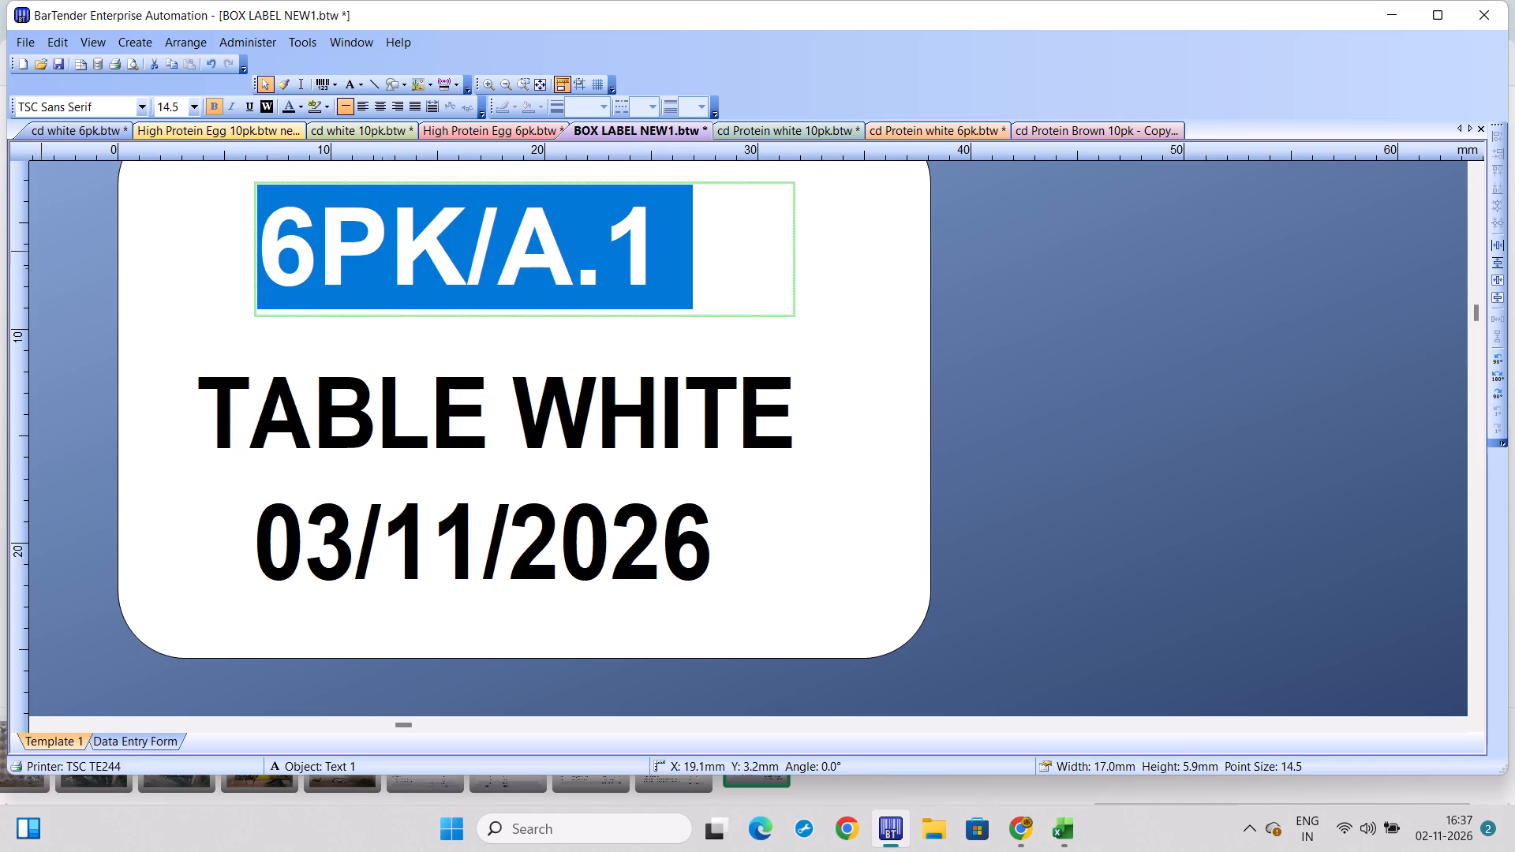
{"action": "left_click", "coordinate": [313, 237]}
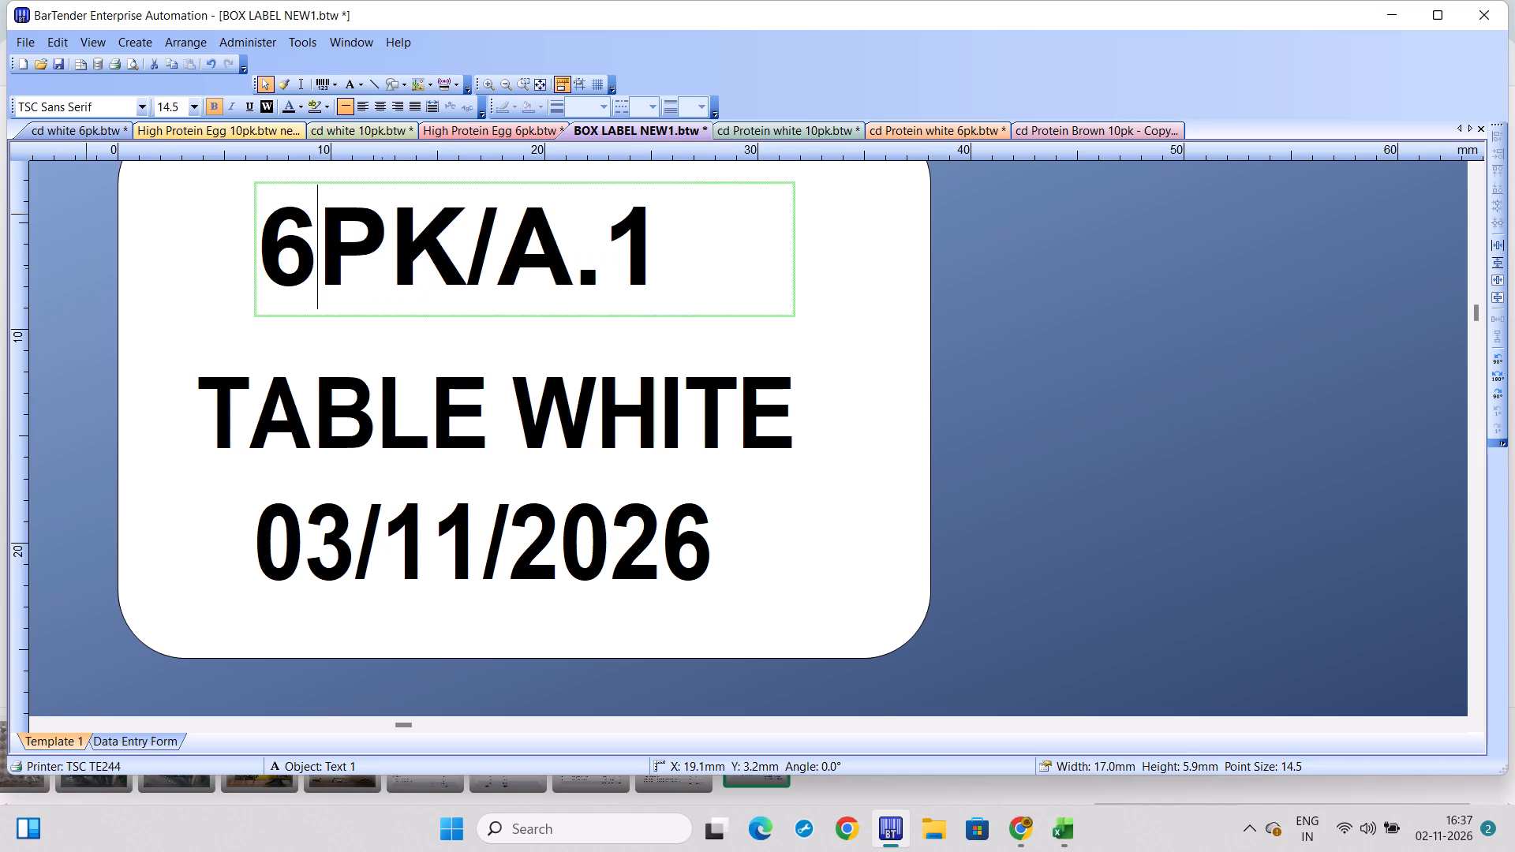
{"action": "key", "text": "BackSpace"}
{"action": "type", "text": "10"}
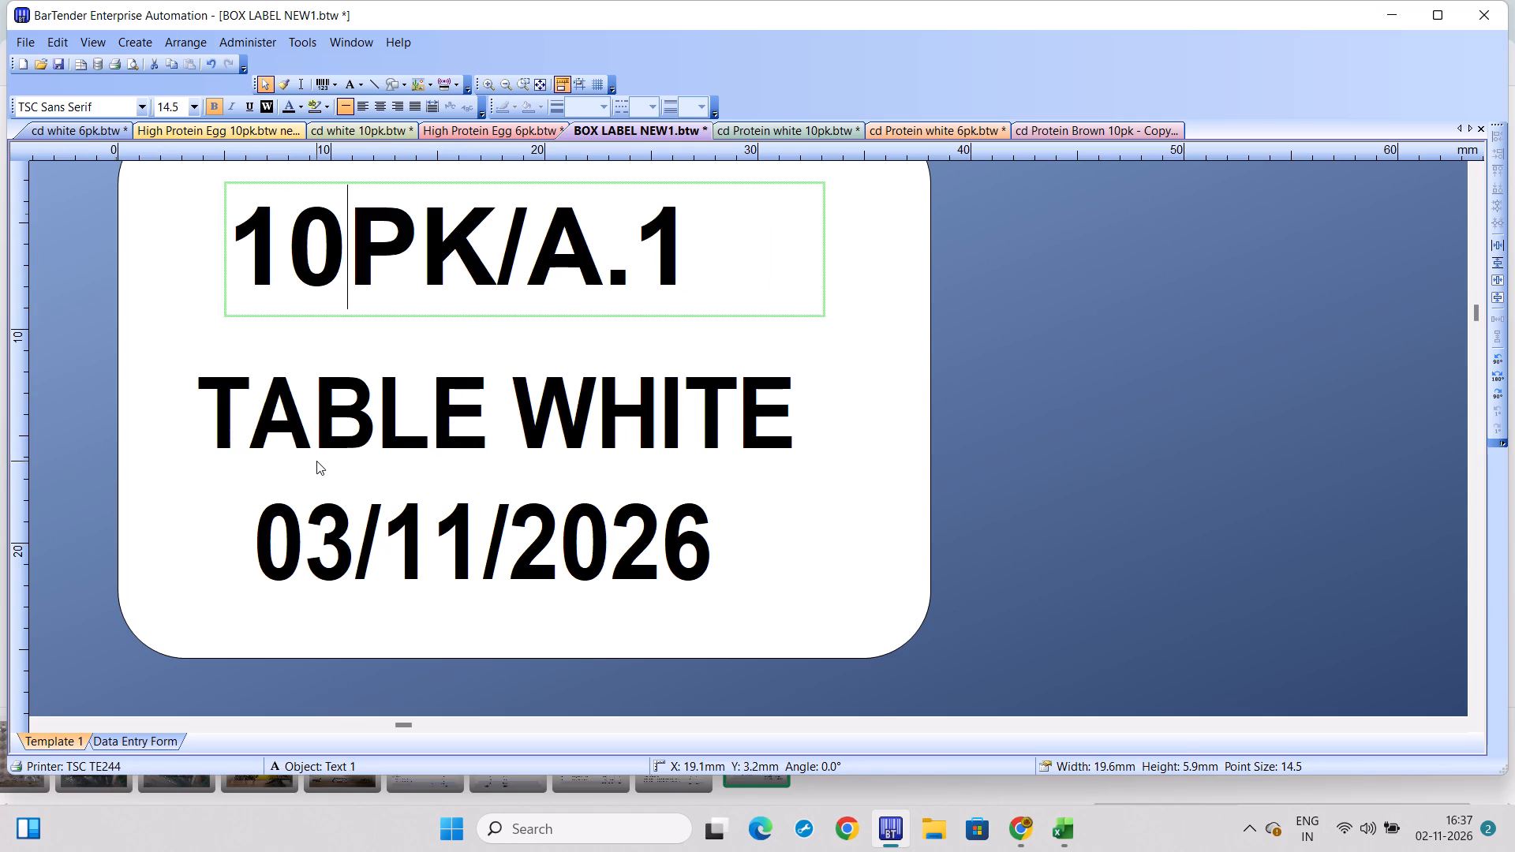
Print 144 copies of the 10PK/A.1 TABLE WHITE box label on the TSC TE244 printer.
{"action": "key", "text": "ctrl+p"}
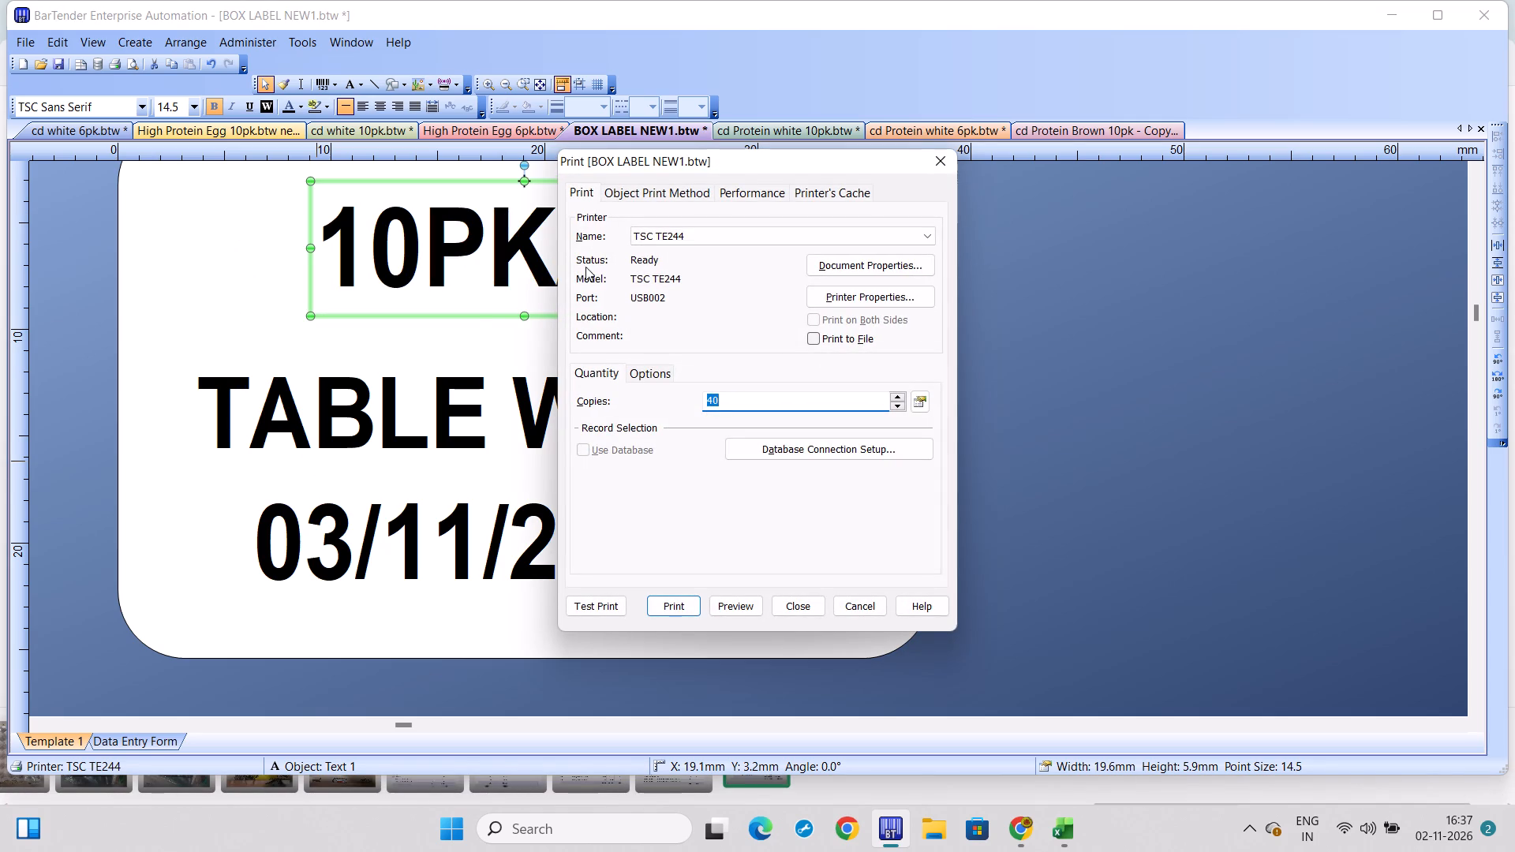
{"action": "left_click", "coordinate": [725, 396]}
{"action": "key", "text": "BackSpace"}
{"action": "key", "text": "BackSpace"}
{"action": "type", "text": "143"}
{"action": "key", "text": "BackSpace"}
{"action": "key", "text": "4"}
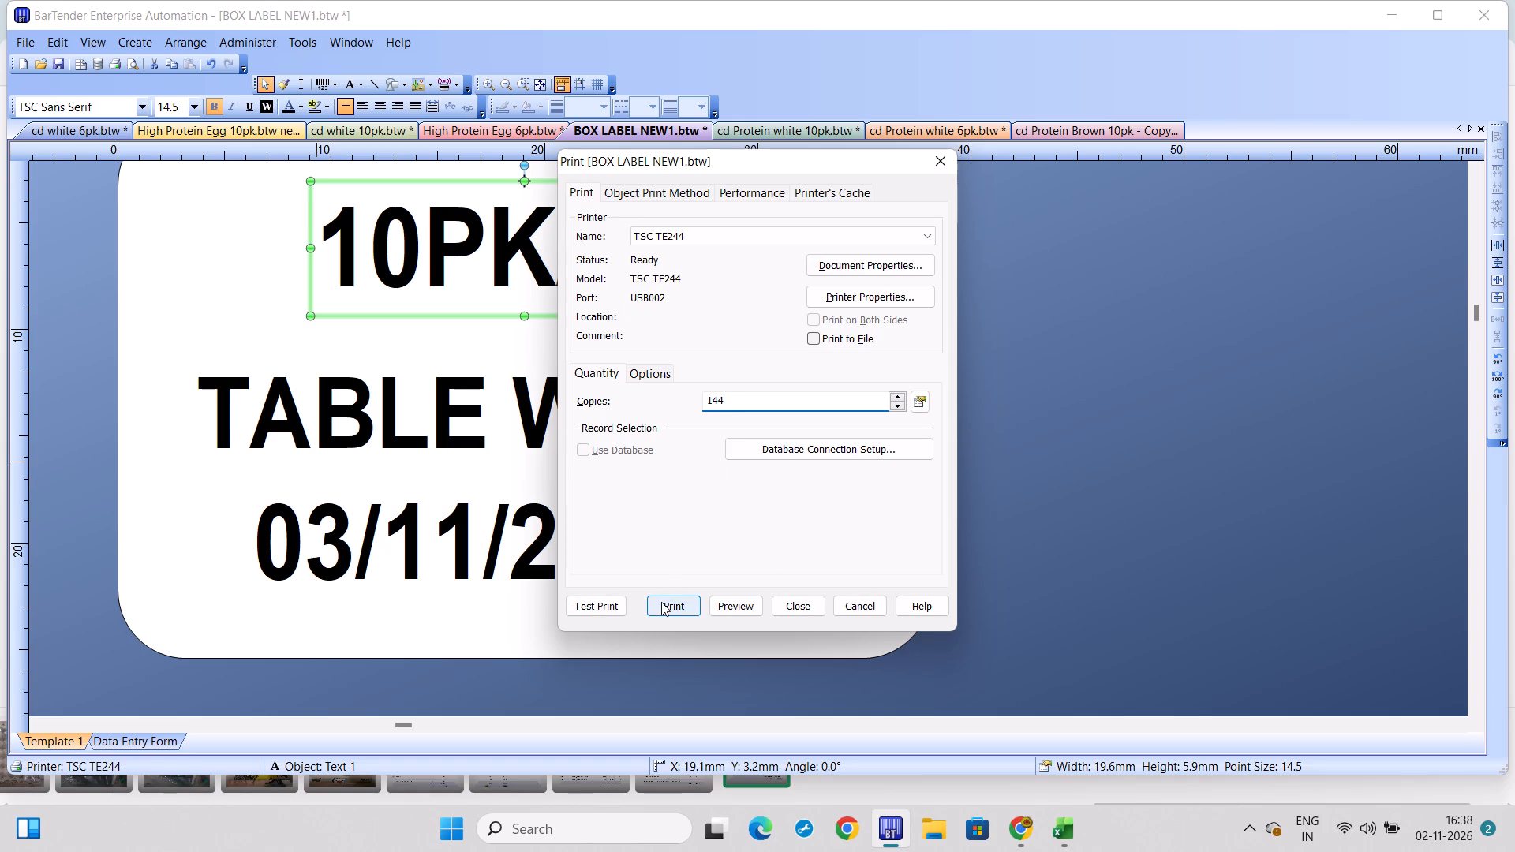
{"action": "left_click", "coordinate": [661, 602]}
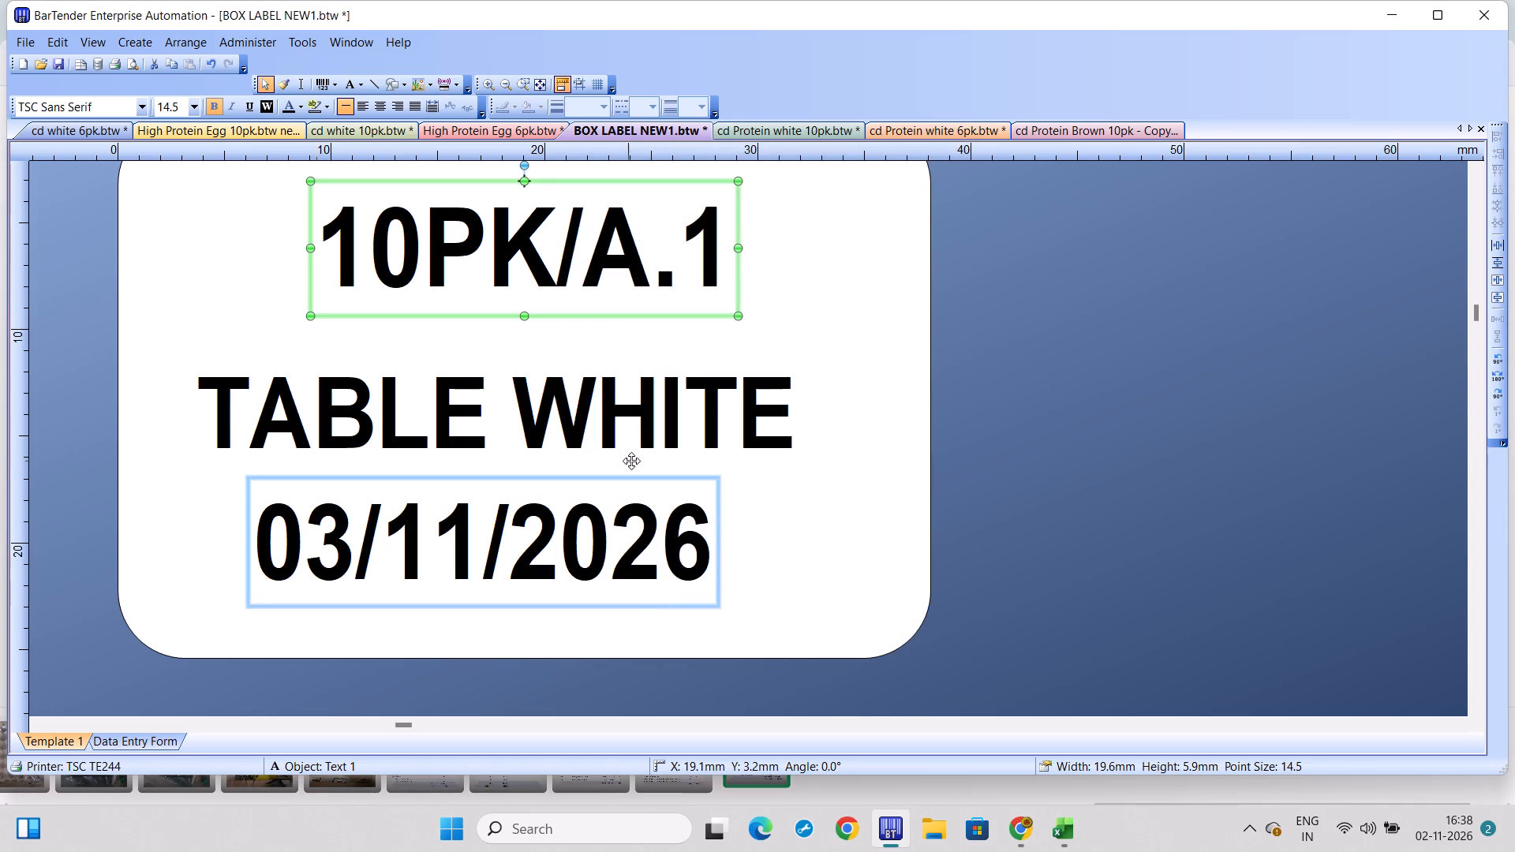
Change the date line on the box label to 04/11/2026.
{"action": "left_click", "coordinate": [638, 447]}
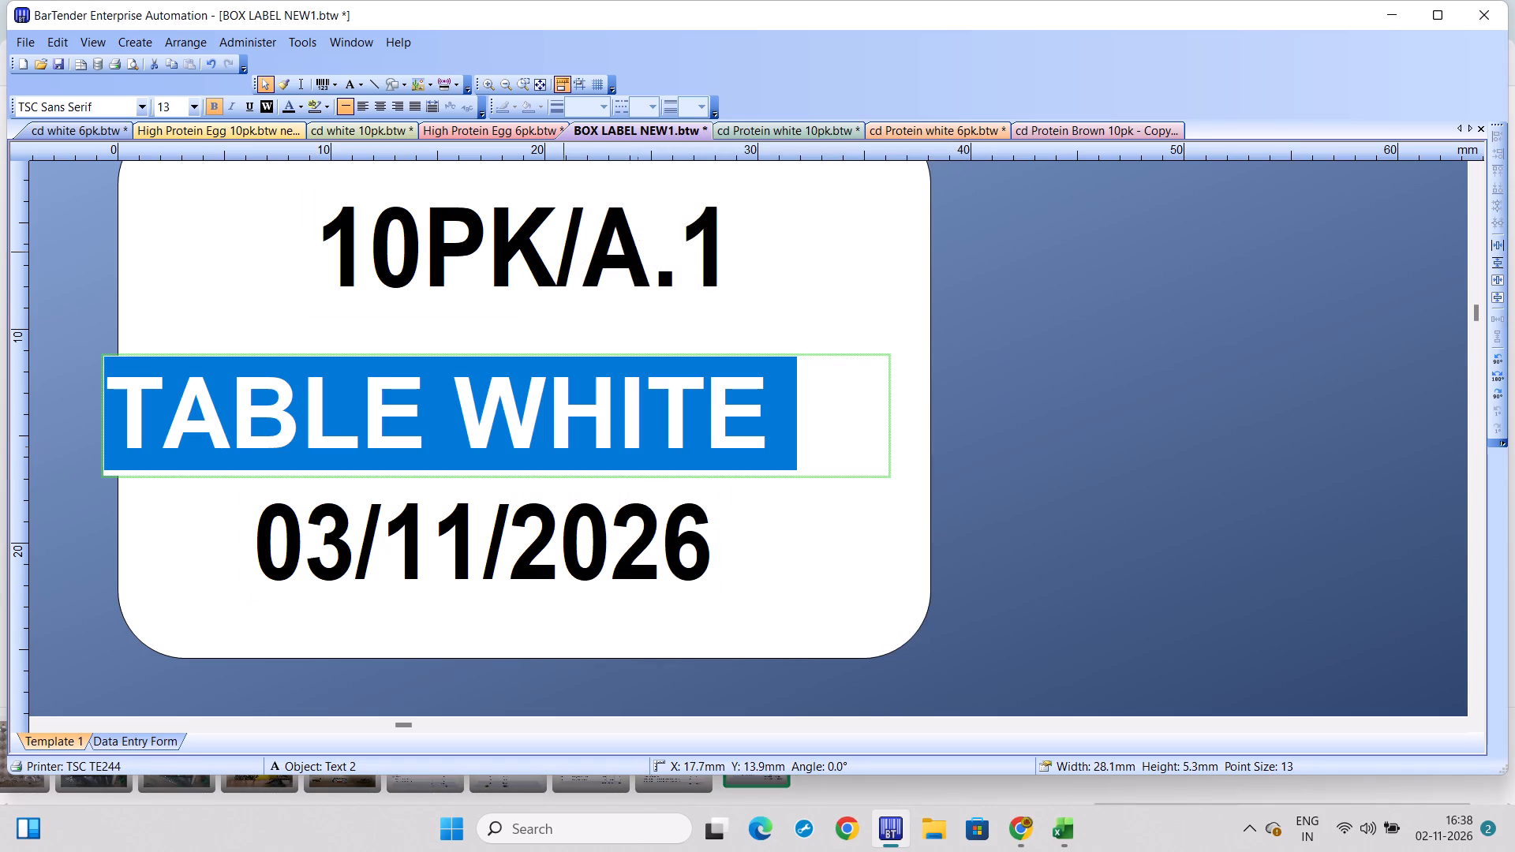
{"action": "left_click", "coordinate": [638, 447]}
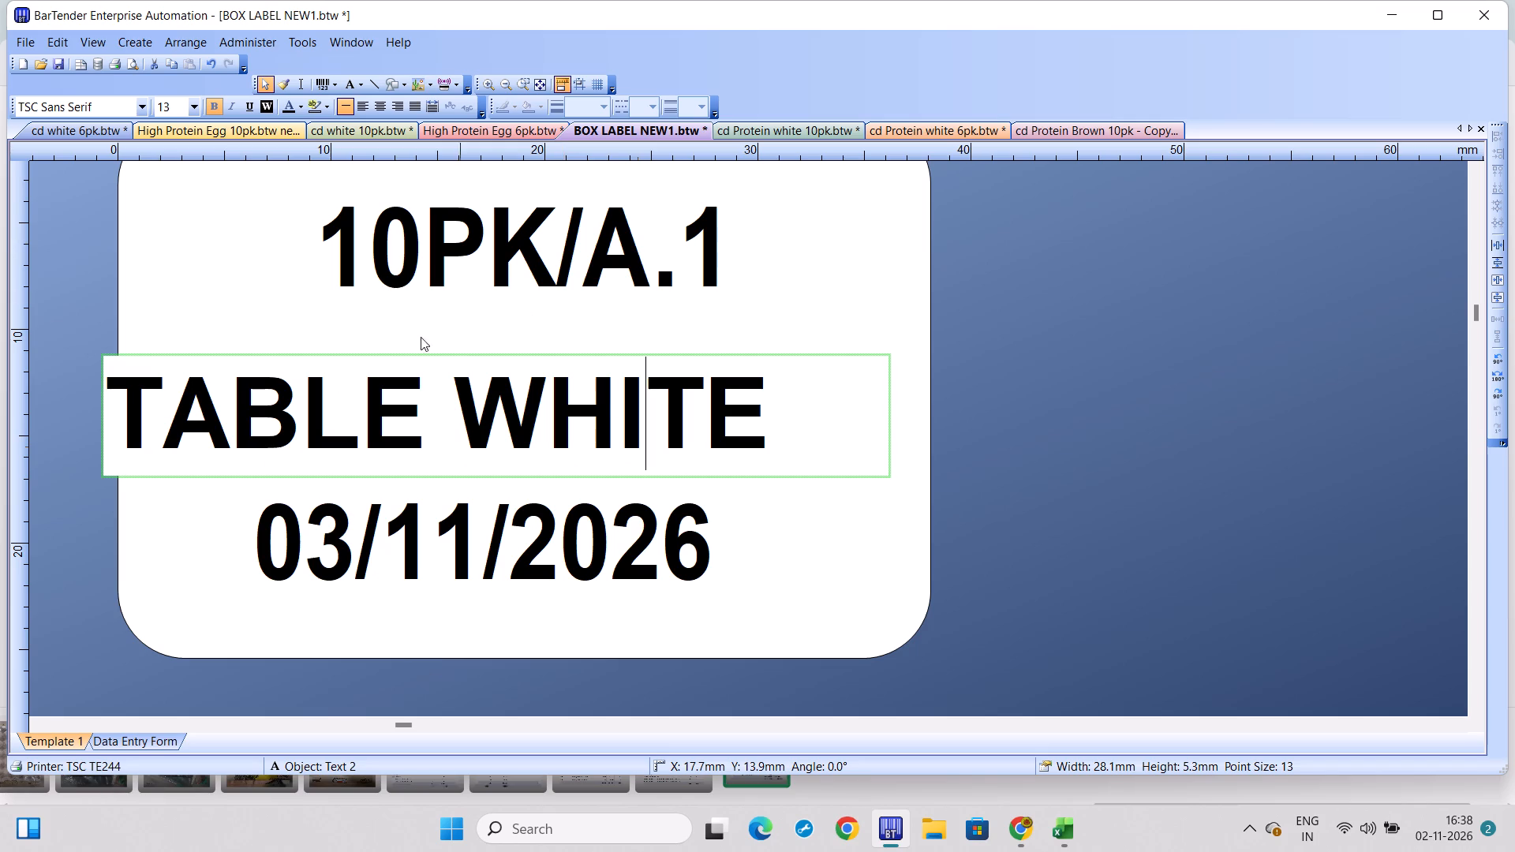
{"action": "left_click_drag", "start_coordinate": [355, 526], "coordinate": [284, 536]}
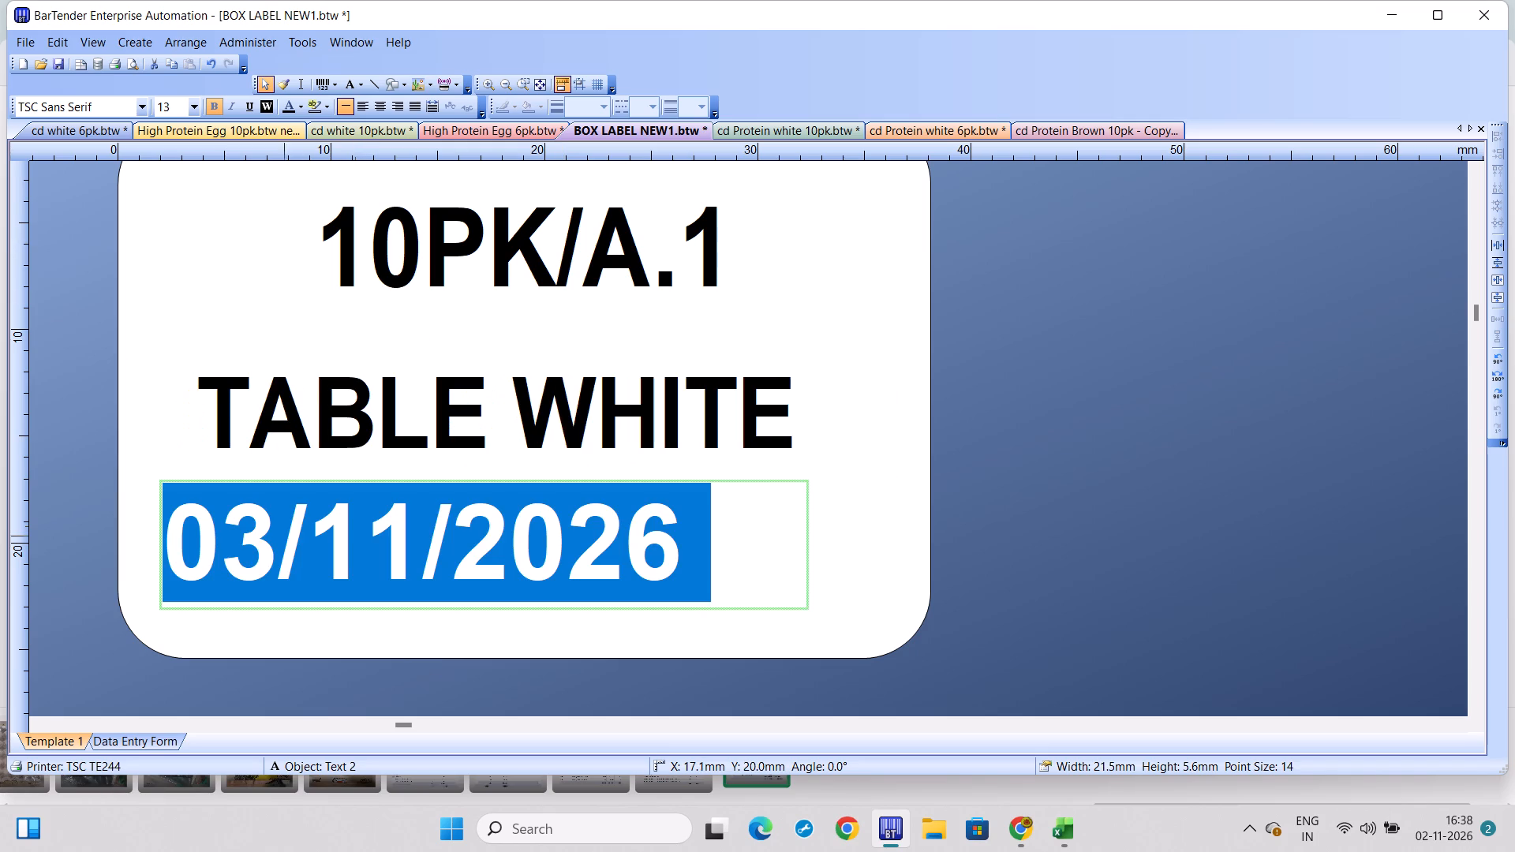
{"action": "left_click_drag", "start_coordinate": [284, 536], "coordinate": [273, 540]}
{"action": "left_click", "coordinate": [273, 540]}
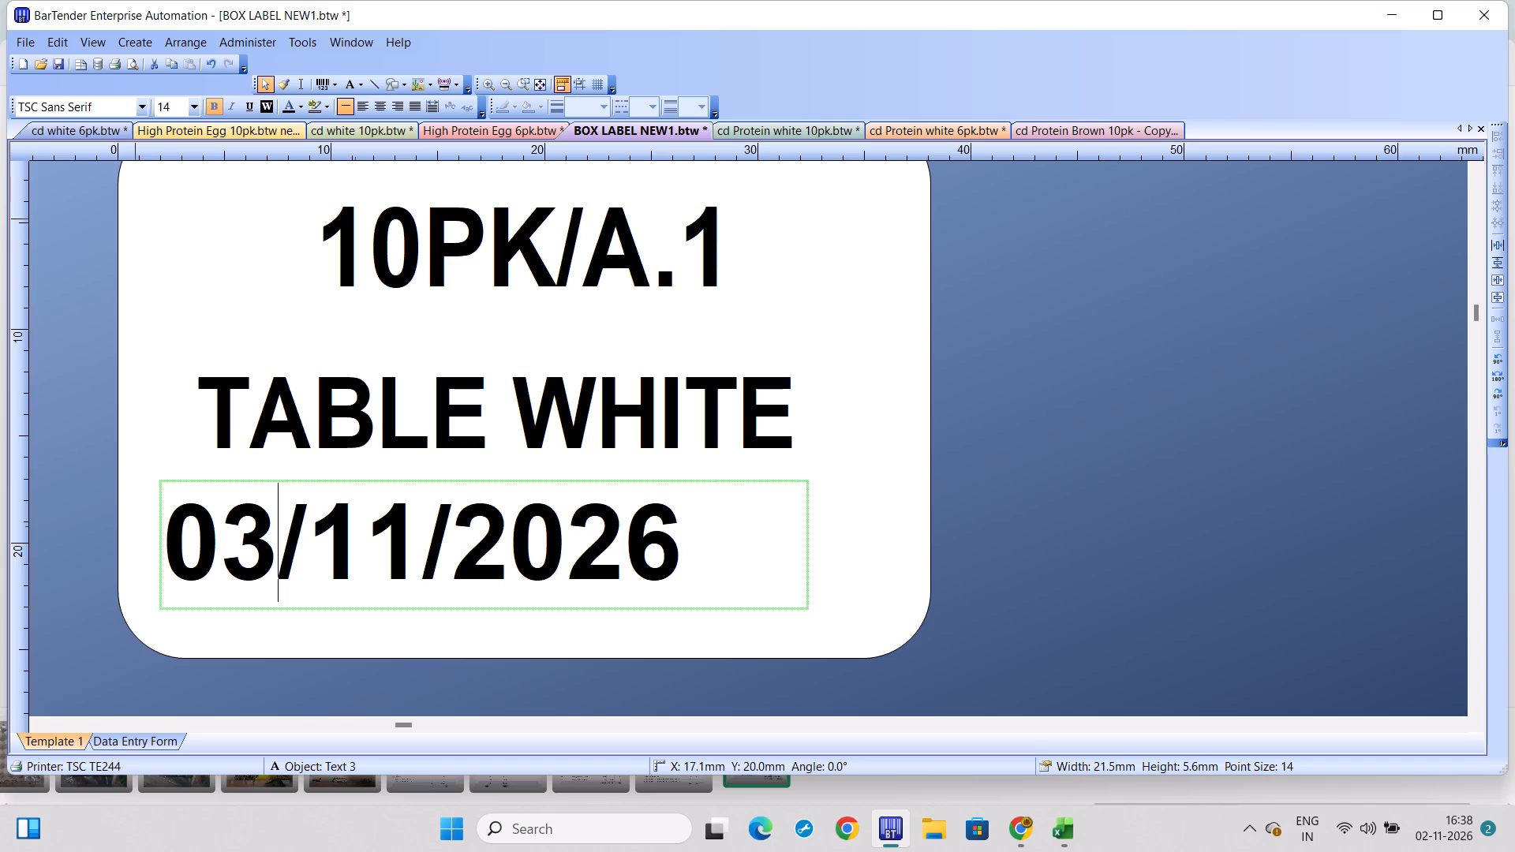
{"action": "key", "text": "BackSpace"}
{"action": "key", "text": "4"}
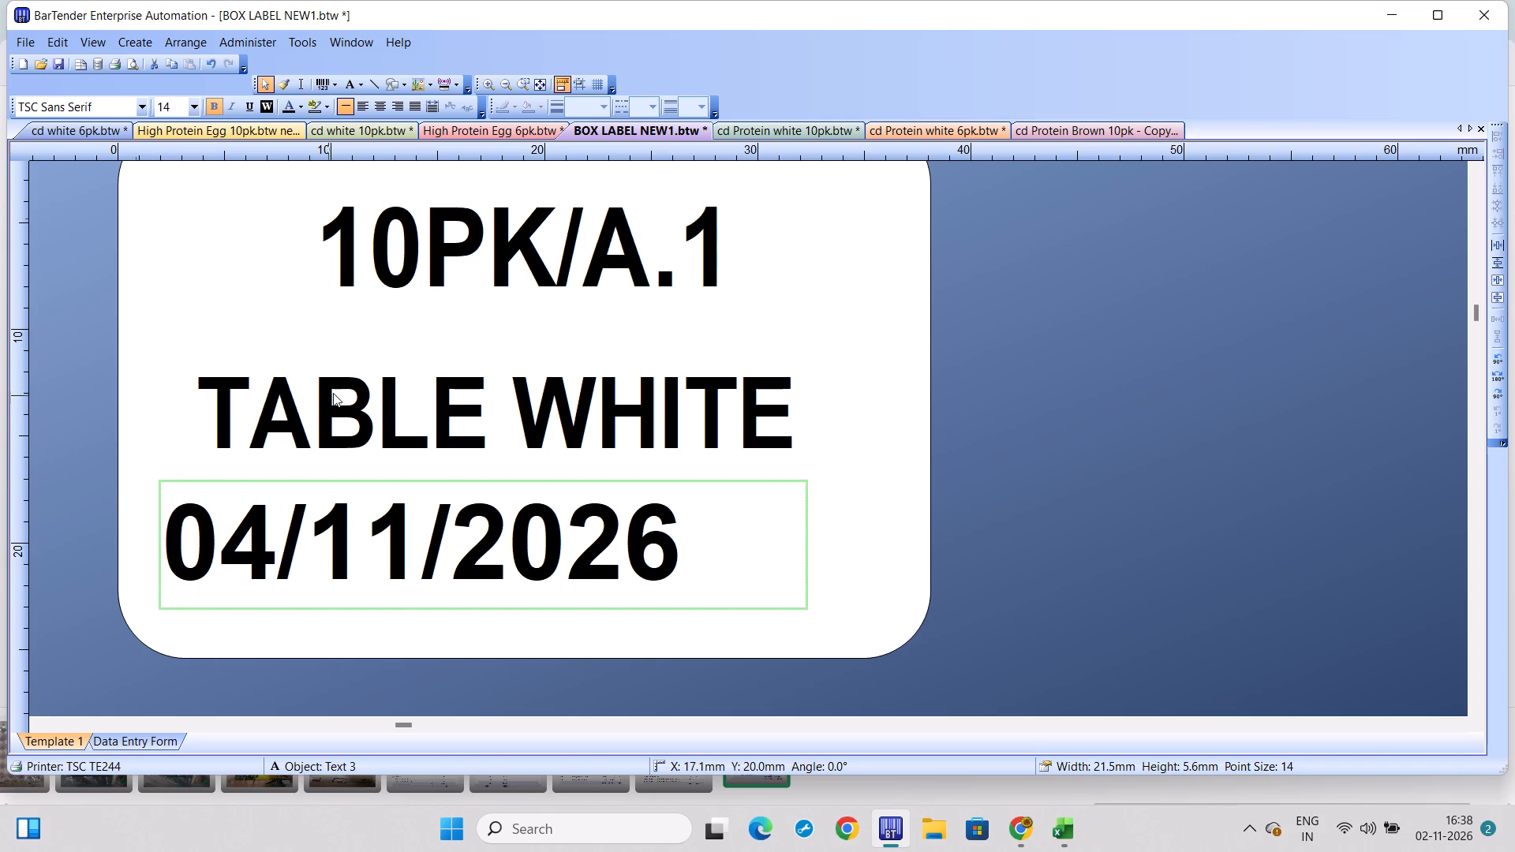
Print 140 copies of the TABLE WHITE box label dated 04/11/2026 on the TSC TE244 printer.
{"action": "key", "text": "ctrl+p"}
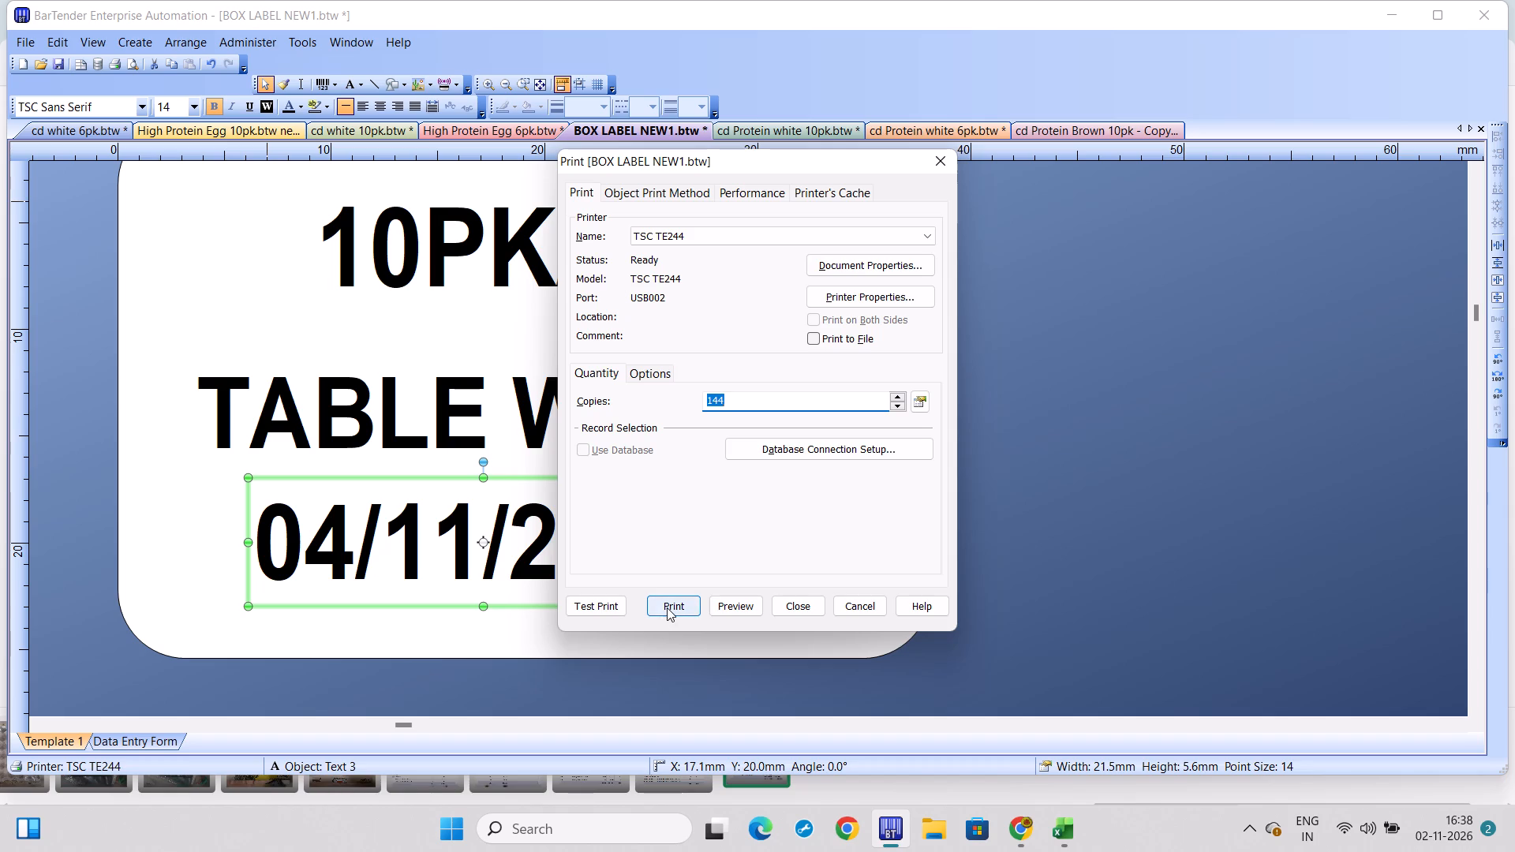
{"action": "left_click", "coordinate": [733, 399]}
{"action": "key", "text": "BackSpace"}
{"action": "key", "text": "BackSpace"}
{"action": "type", "text": "40"}
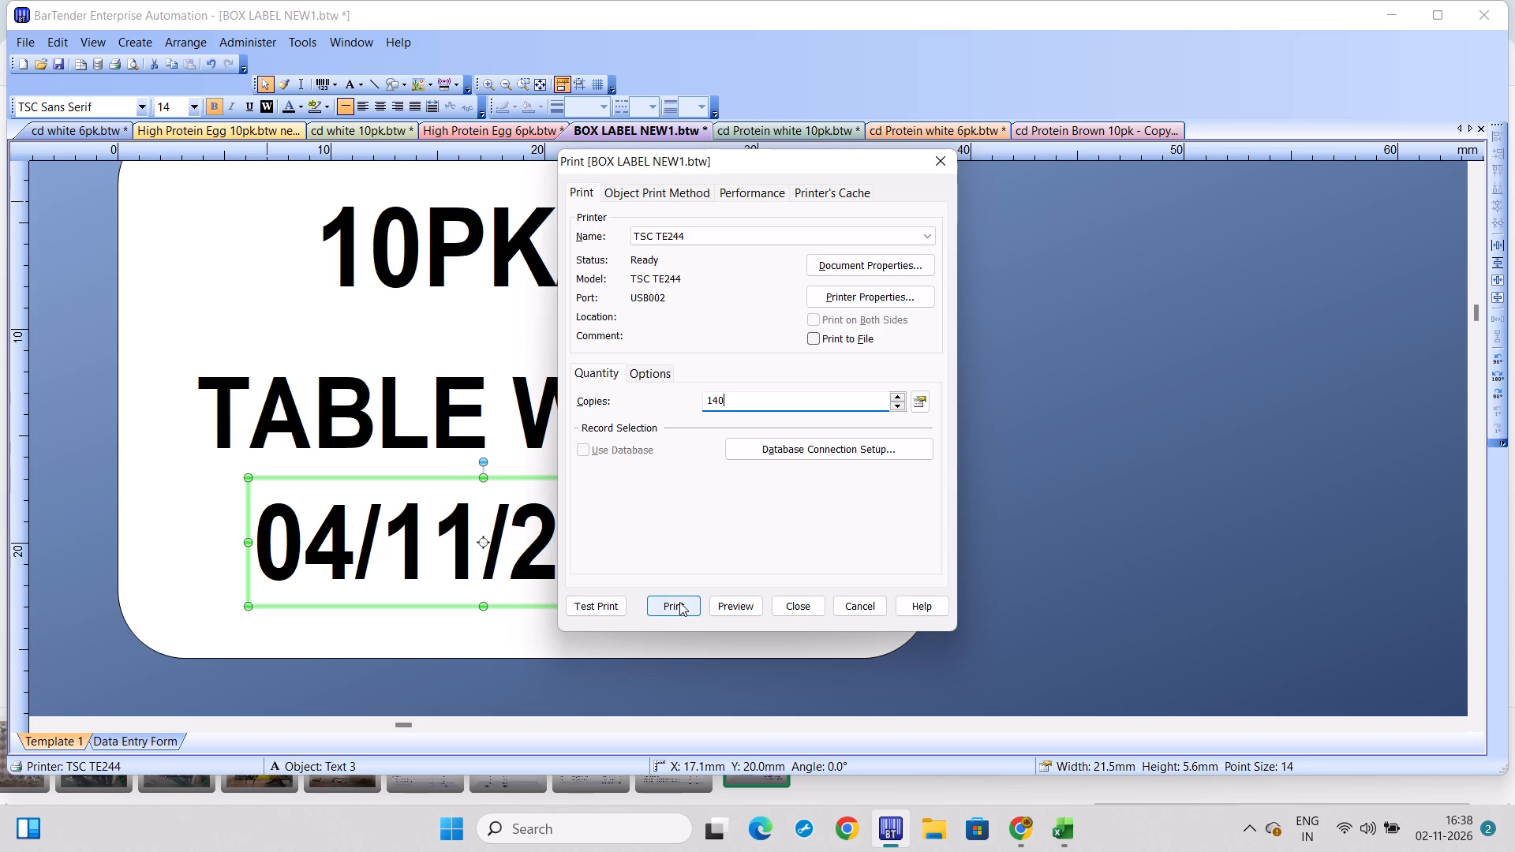
{"action": "left_click", "coordinate": [679, 602]}
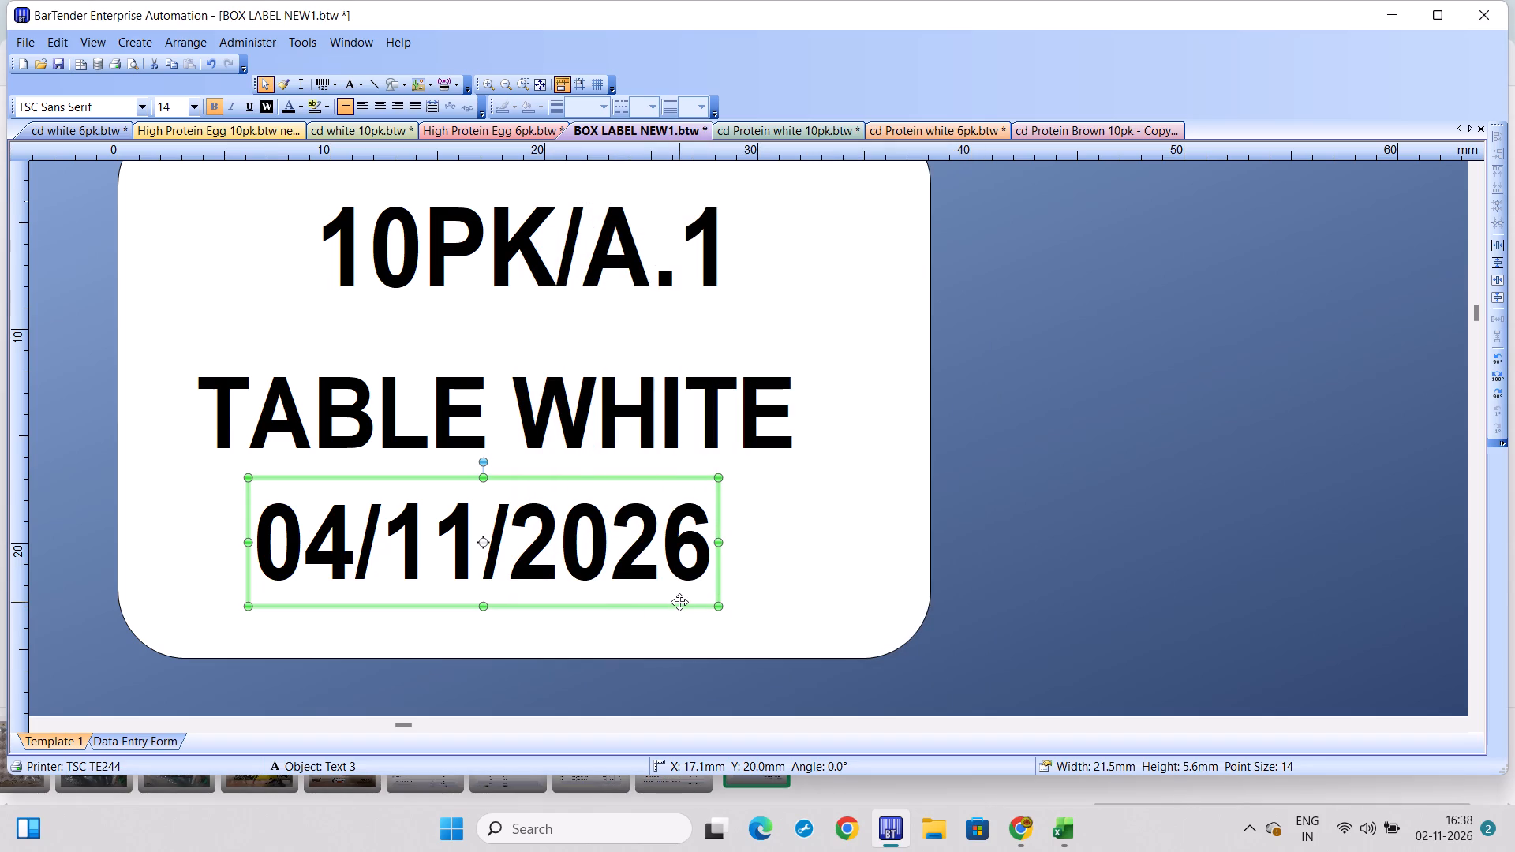
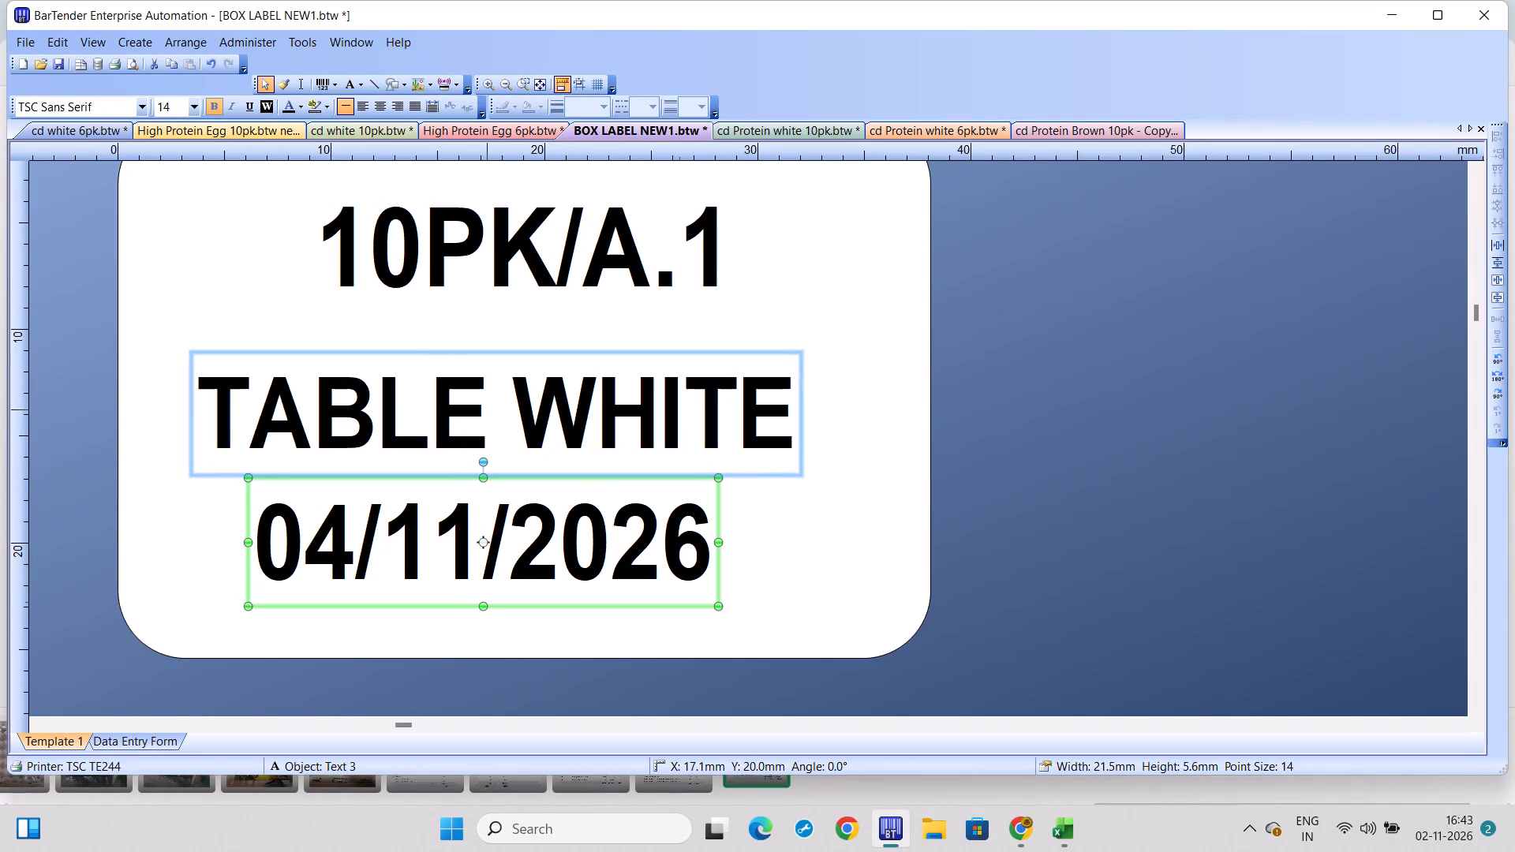
Change the product name in the box label's middle line so it reads FARM WHITE.
{"action": "left_click", "coordinate": [786, 436]}
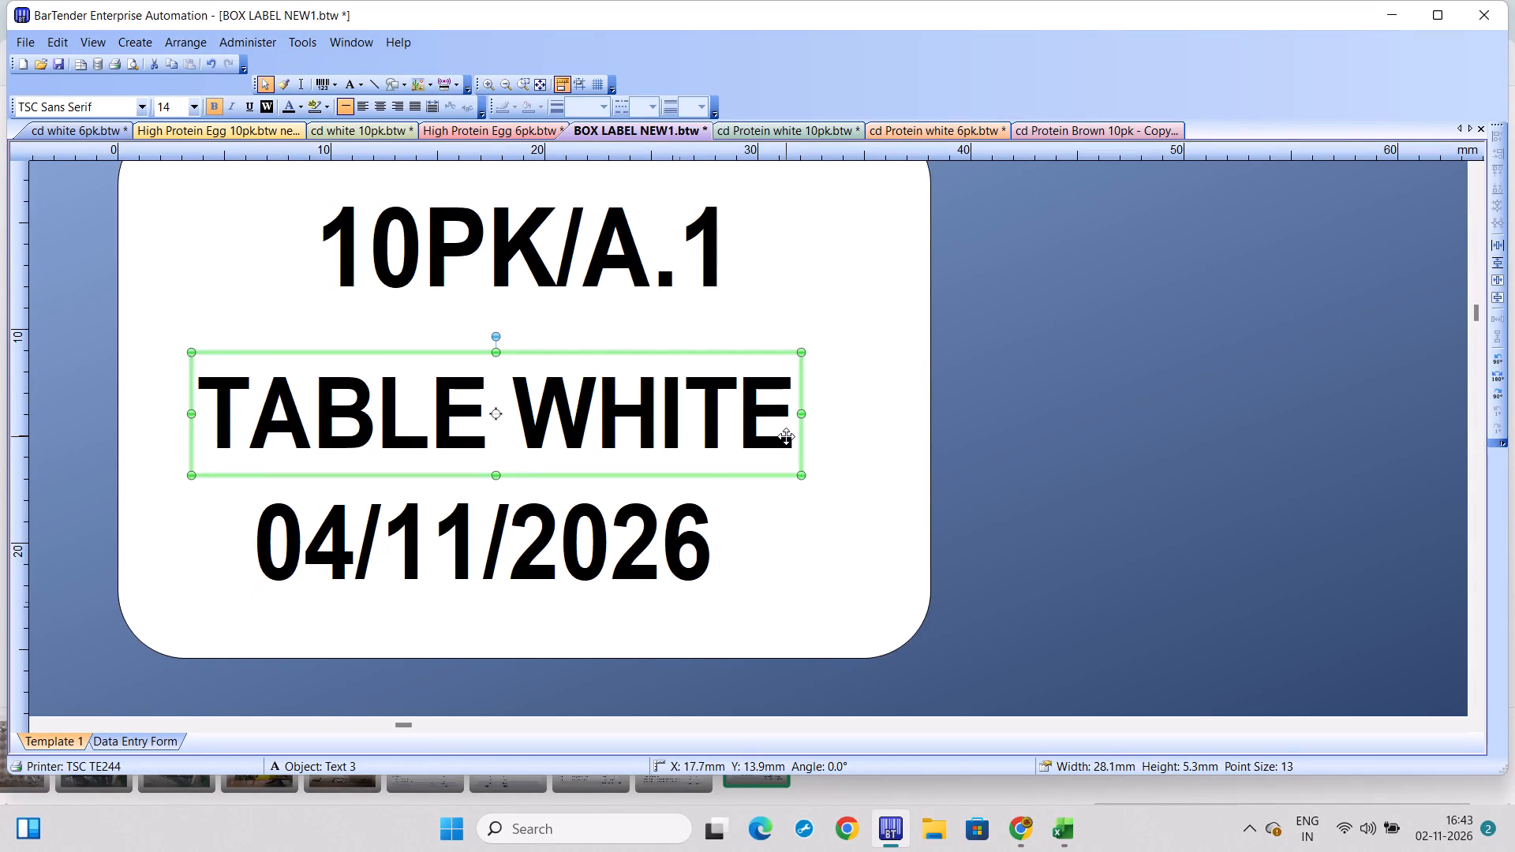
{"action": "left_click", "coordinate": [786, 436]}
{"action": "left_click", "coordinate": [776, 429]}
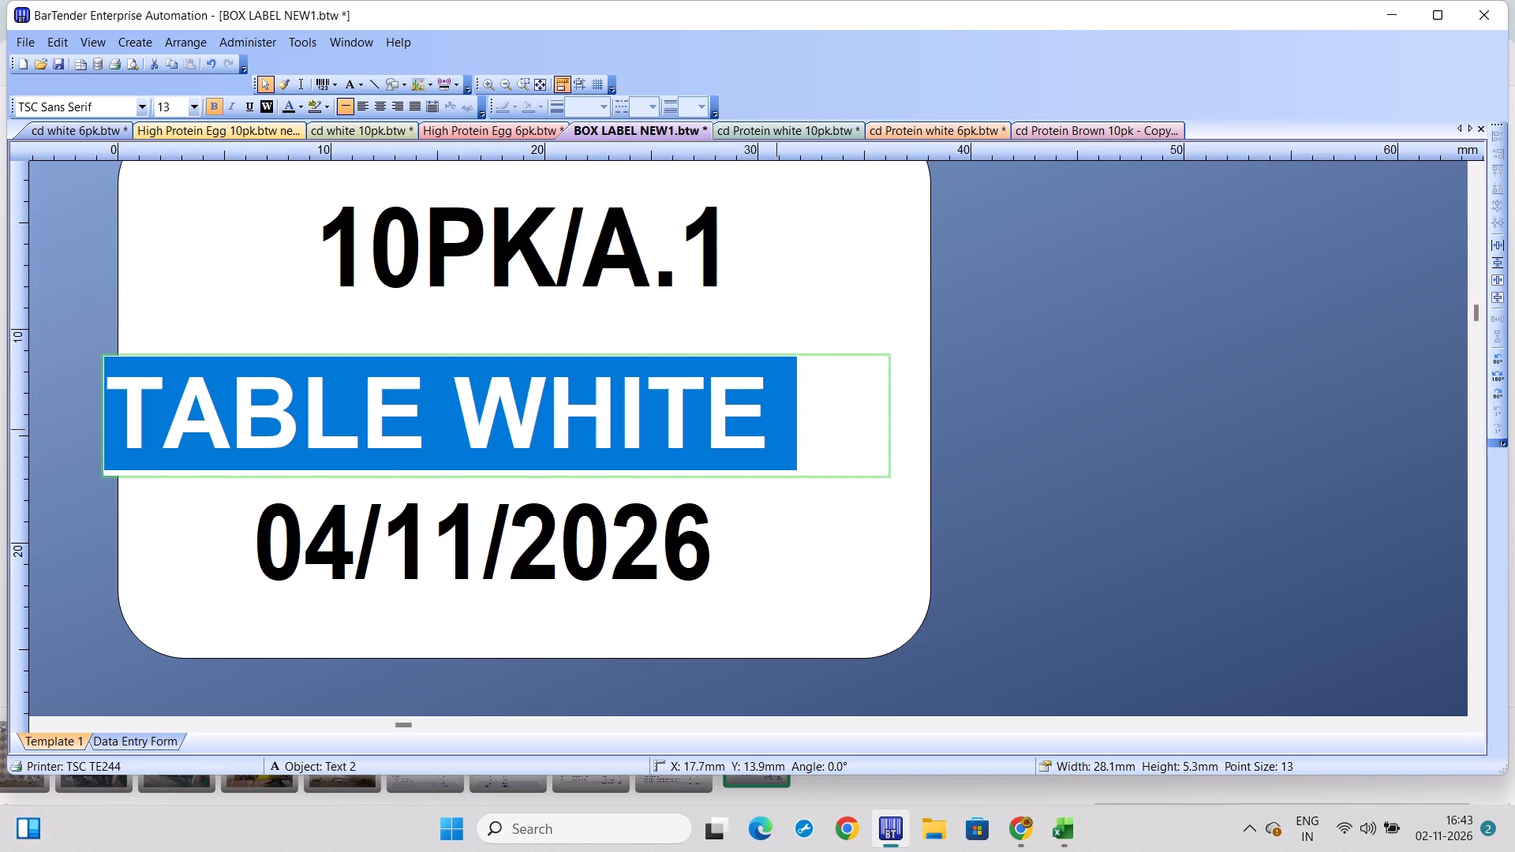
{"action": "left_click", "coordinate": [762, 429]}
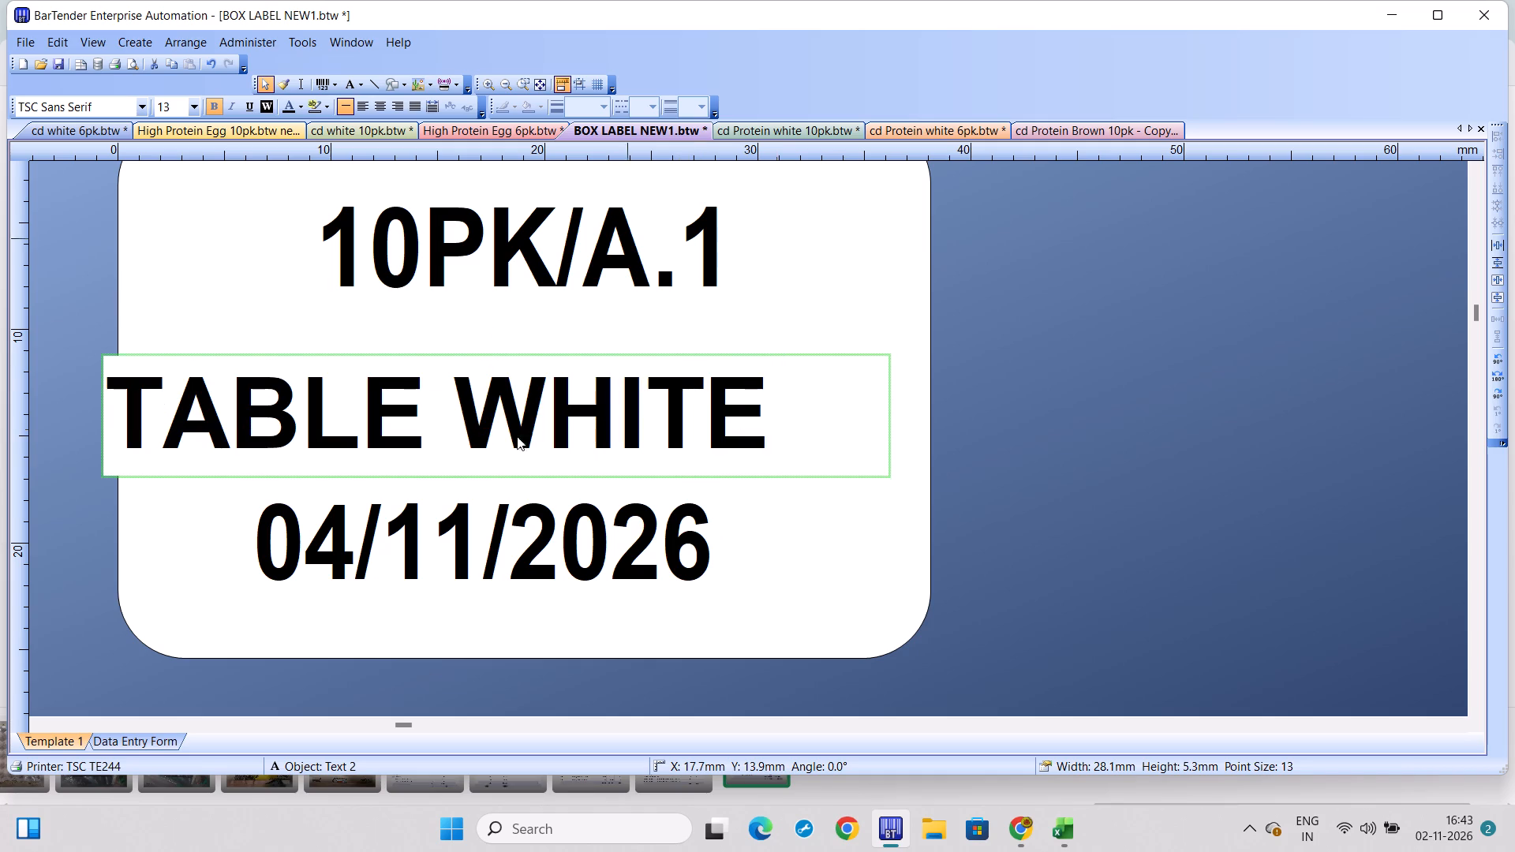
{"action": "left_click", "coordinate": [424, 428]}
{"action": "key", "text": "BackSpace"}
{"action": "key", "text": "BackSpace"}
{"action": "key", "text": "BackSpace"}
{"action": "key", "text": "BackSpace"}
{"action": "key", "text": "BackSpace"}
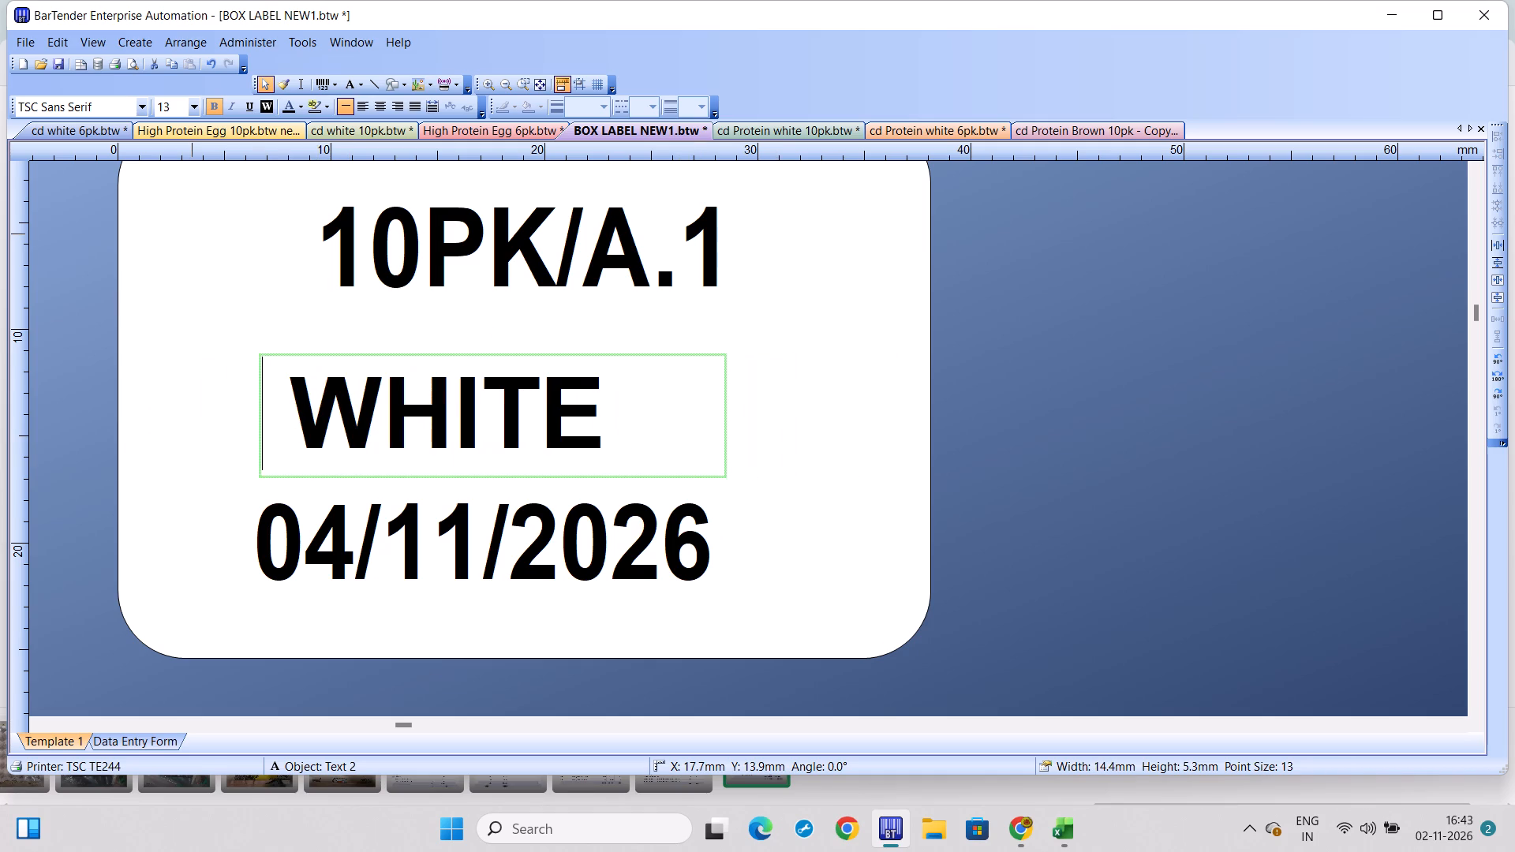
{"action": "type", "text": "FAR"}
{"action": "key", "text": "m"}
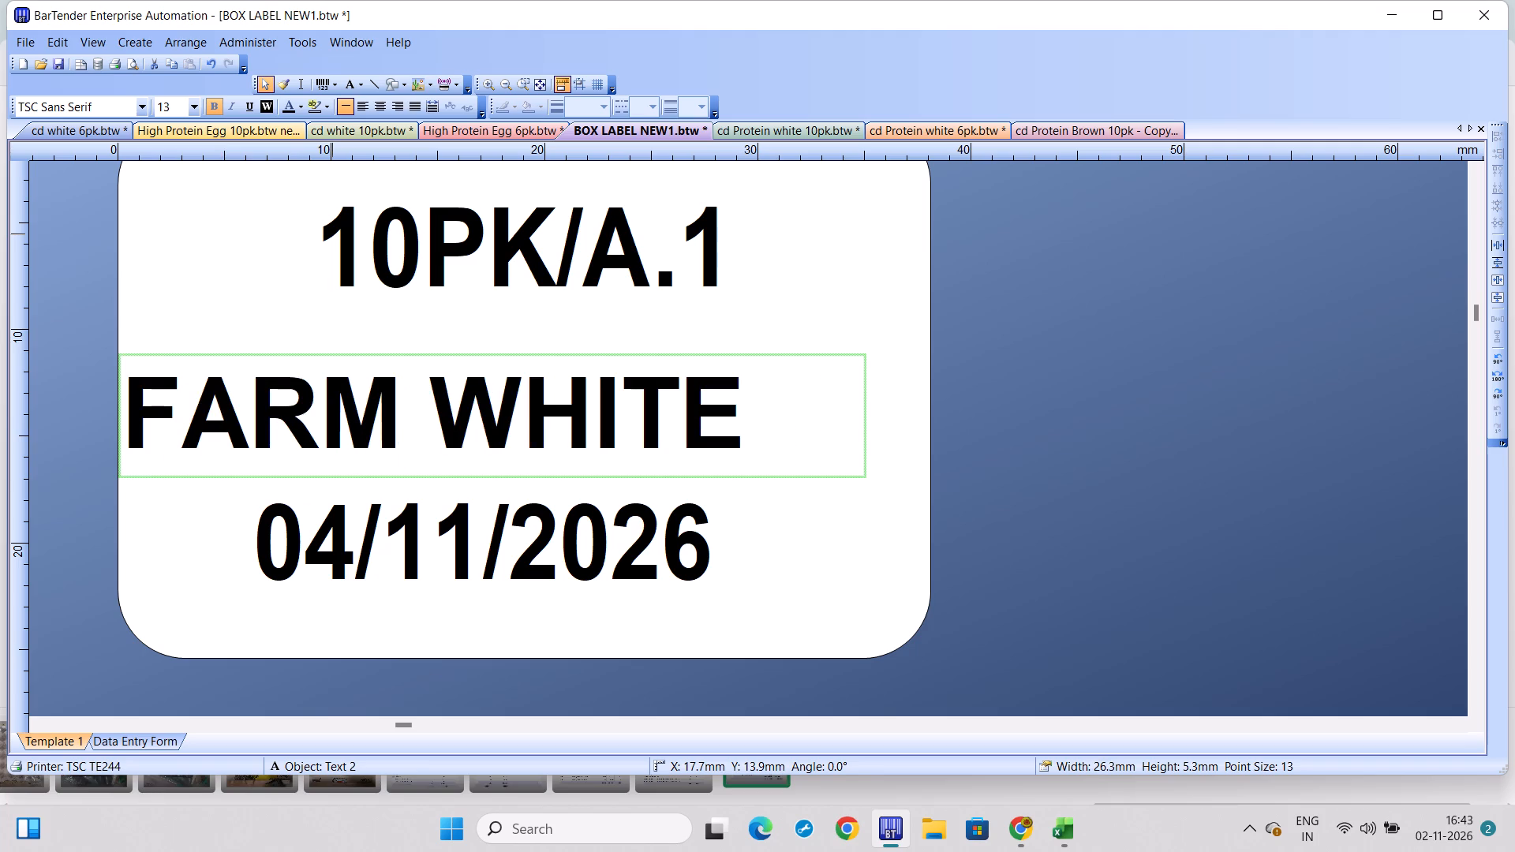
Print 20 copies of the FARM WHITE box label dated 04/11/2026 on the TSC TE244 printer.
{"action": "key", "text": "ctrl+p"}
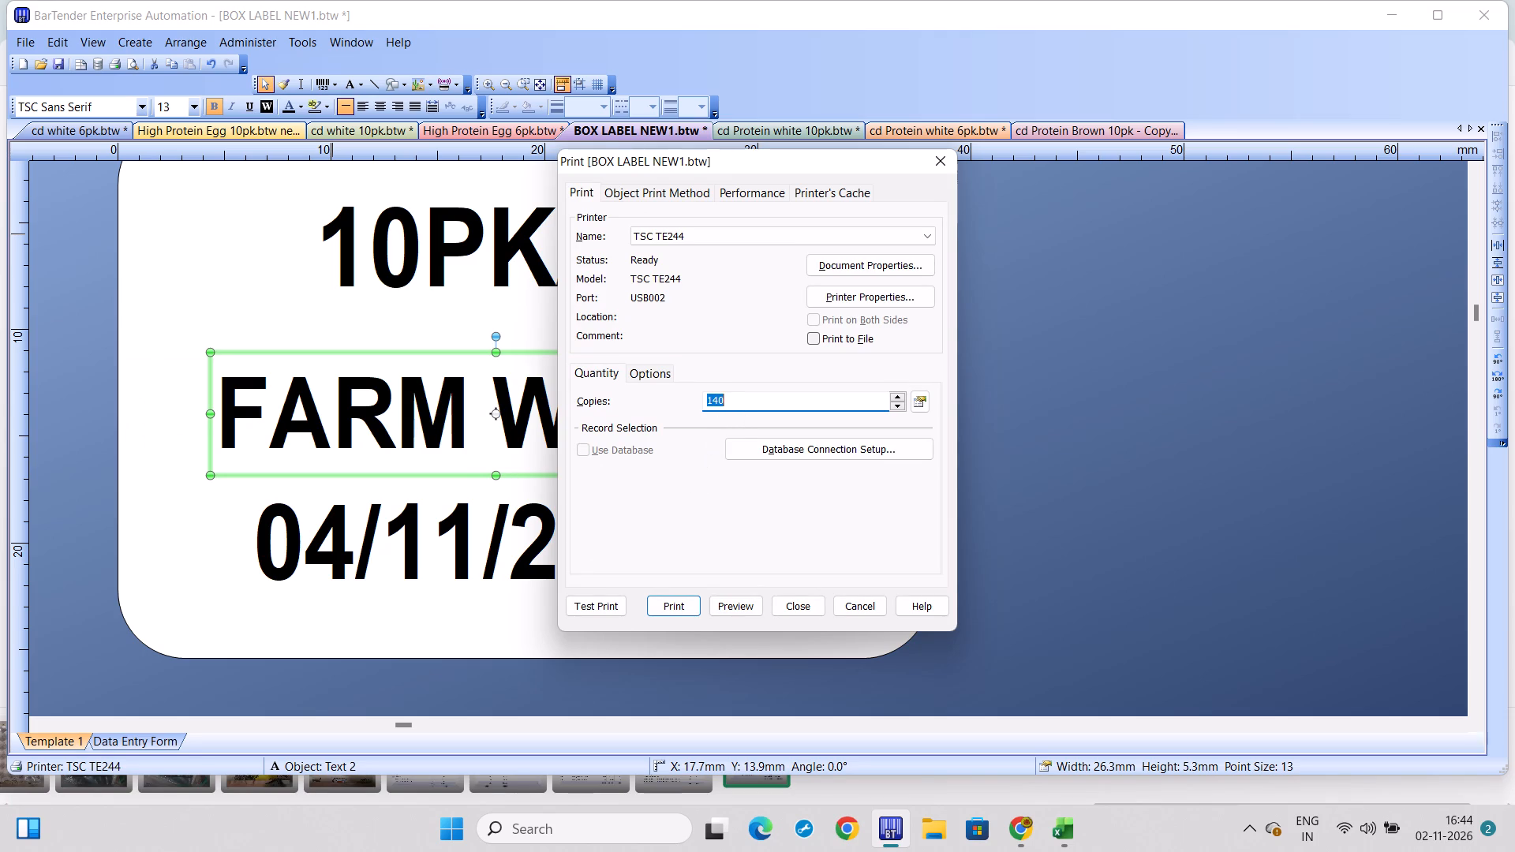
{"action": "key", "text": "BackSpace"}
{"action": "key", "text": "BackSpace"}
{"action": "key", "text": "BackSpace"}
{"action": "type", "text": "20"}
{"action": "left_click", "coordinate": [677, 611]}
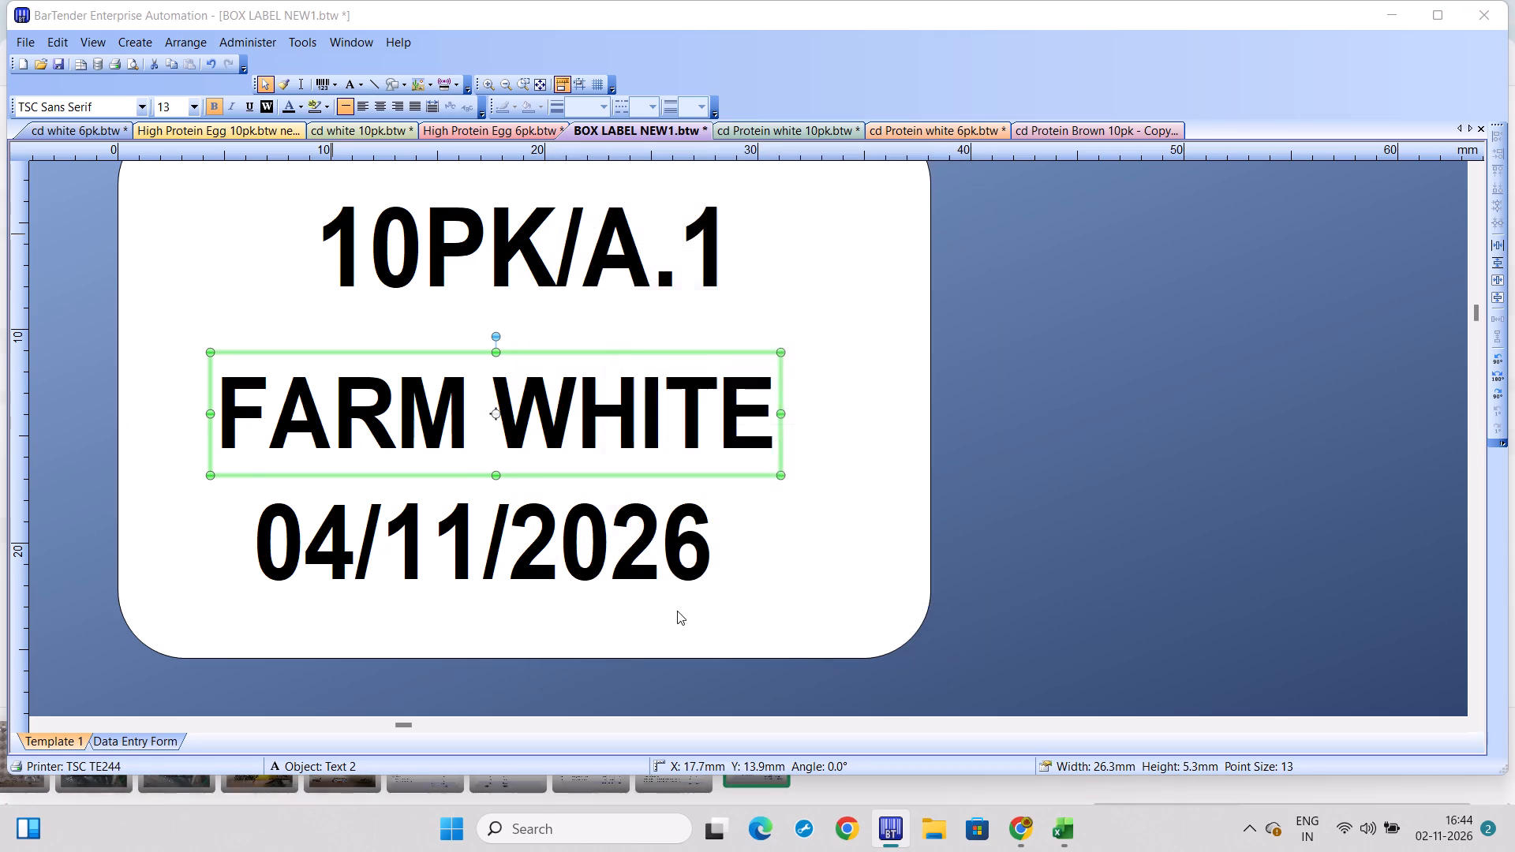
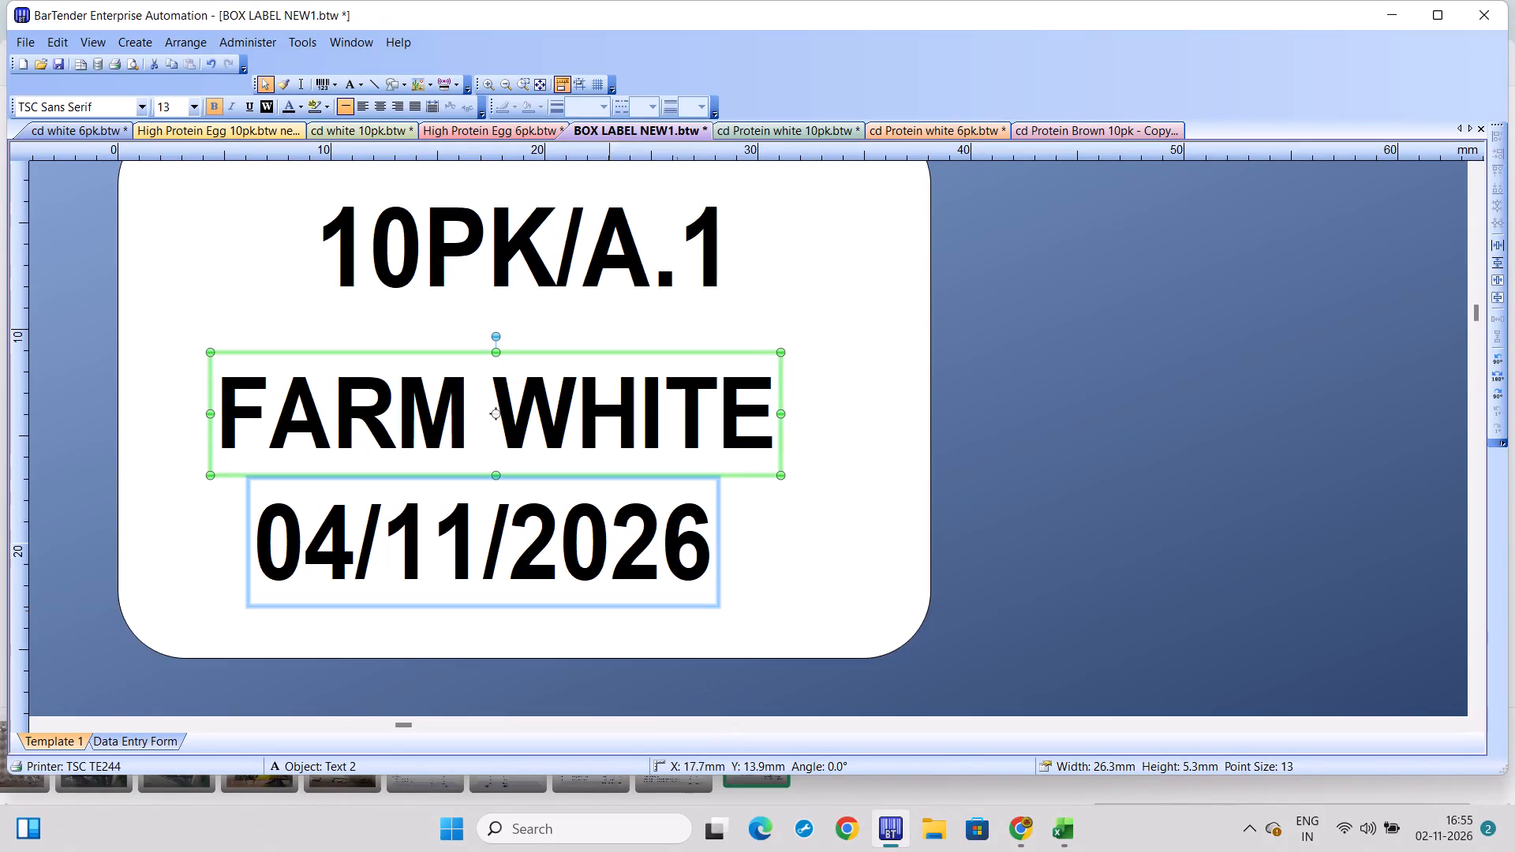
Replace the product name in the box label's middle line with PROTEIN MAX.
{"action": "left_click", "coordinate": [529, 434]}
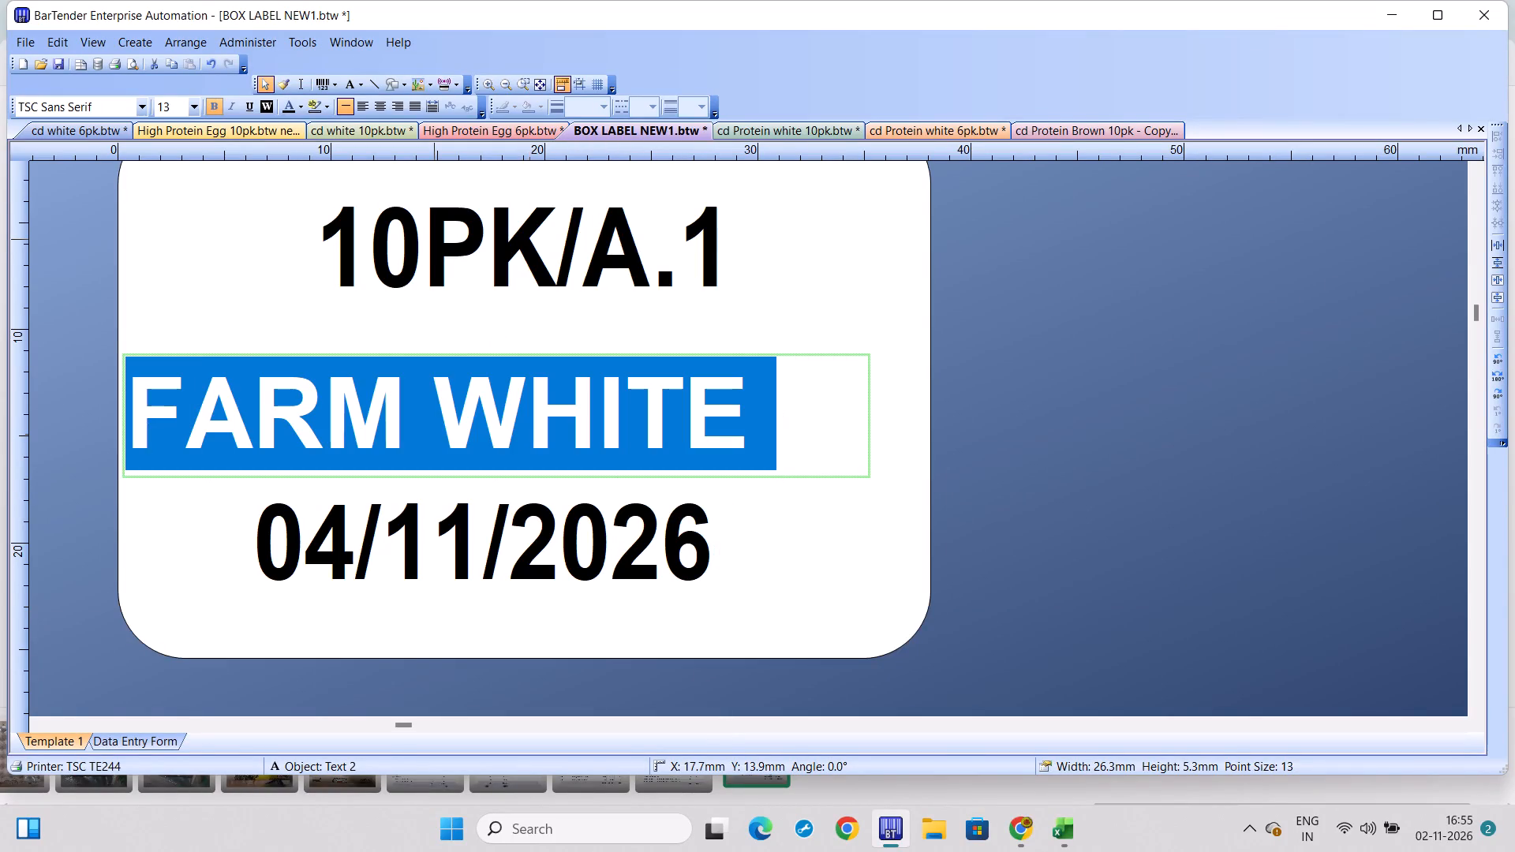
{"action": "key", "text": "BackSpace"}
{"action": "type", "text": "PR"}
{"action": "type", "text": "OTE"}
{"action": "type", "text": "IN"}
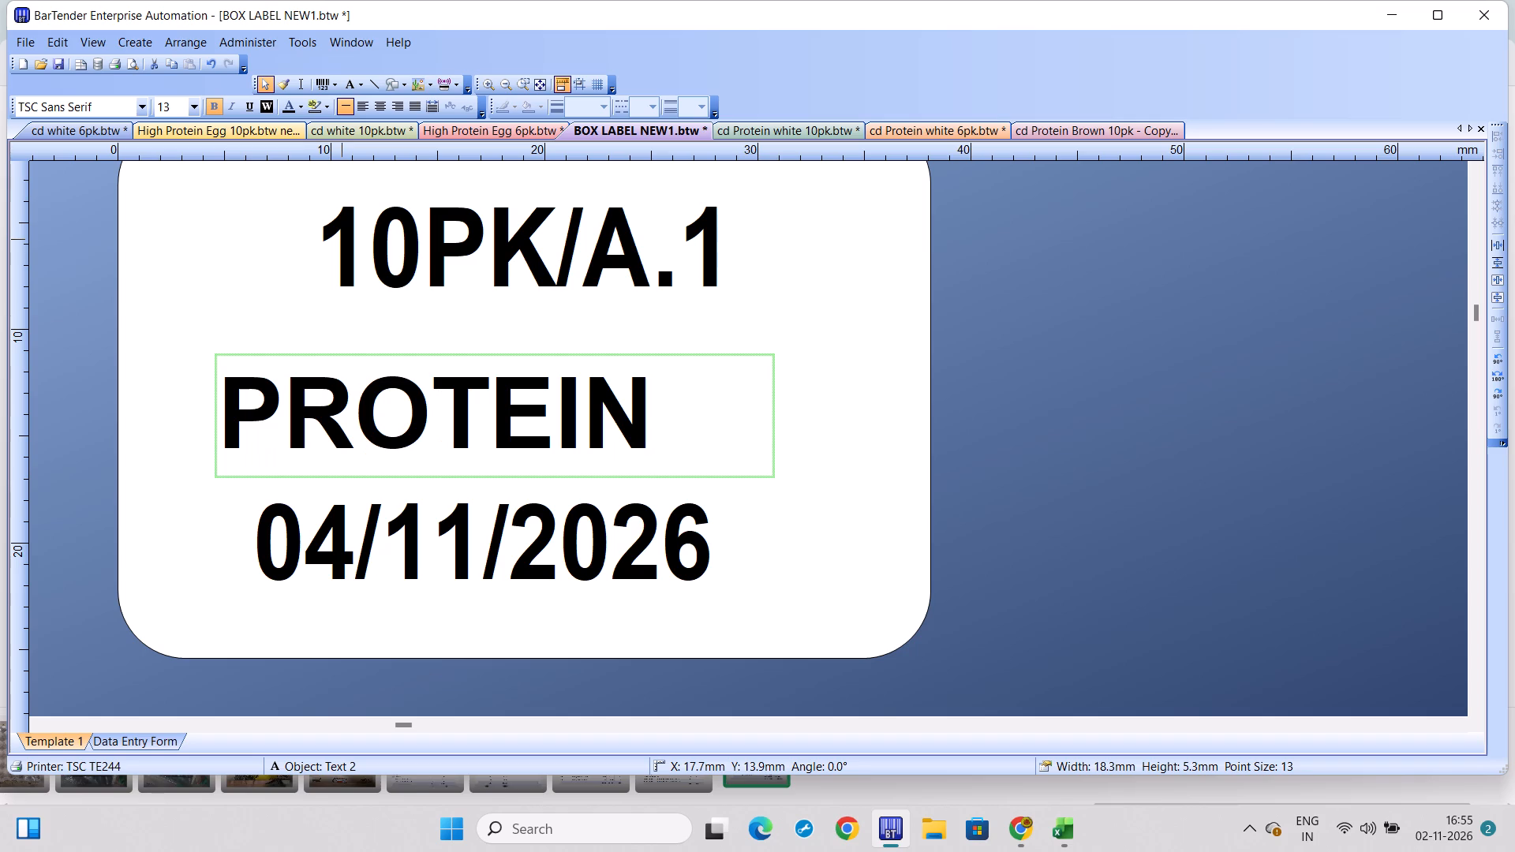
{"action": "key", "text": "space"}
{"action": "type", "text": "MAX"}
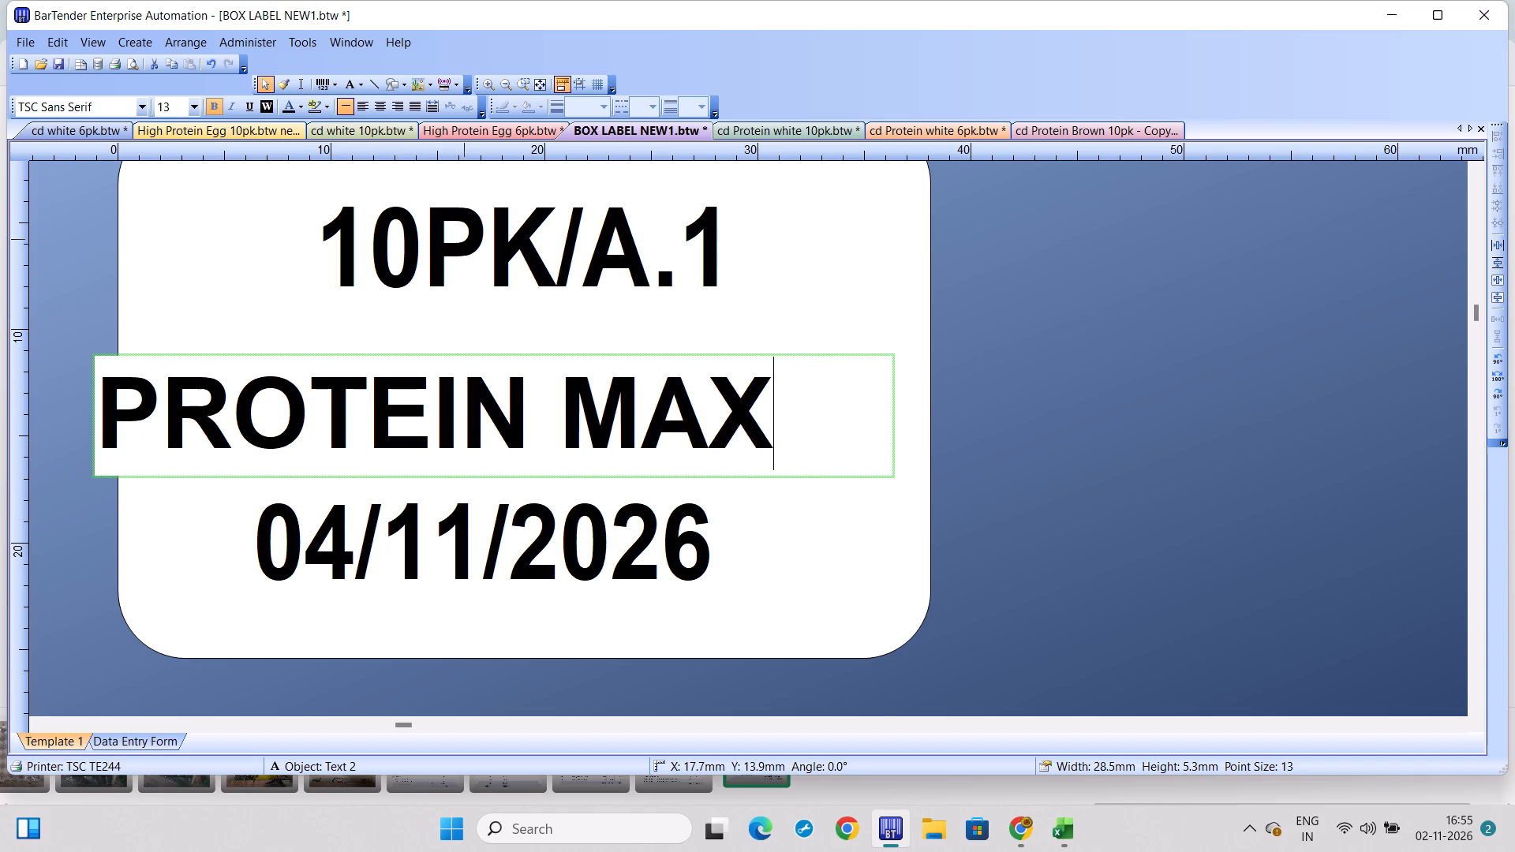
{"action": "key", "text": "Return"}
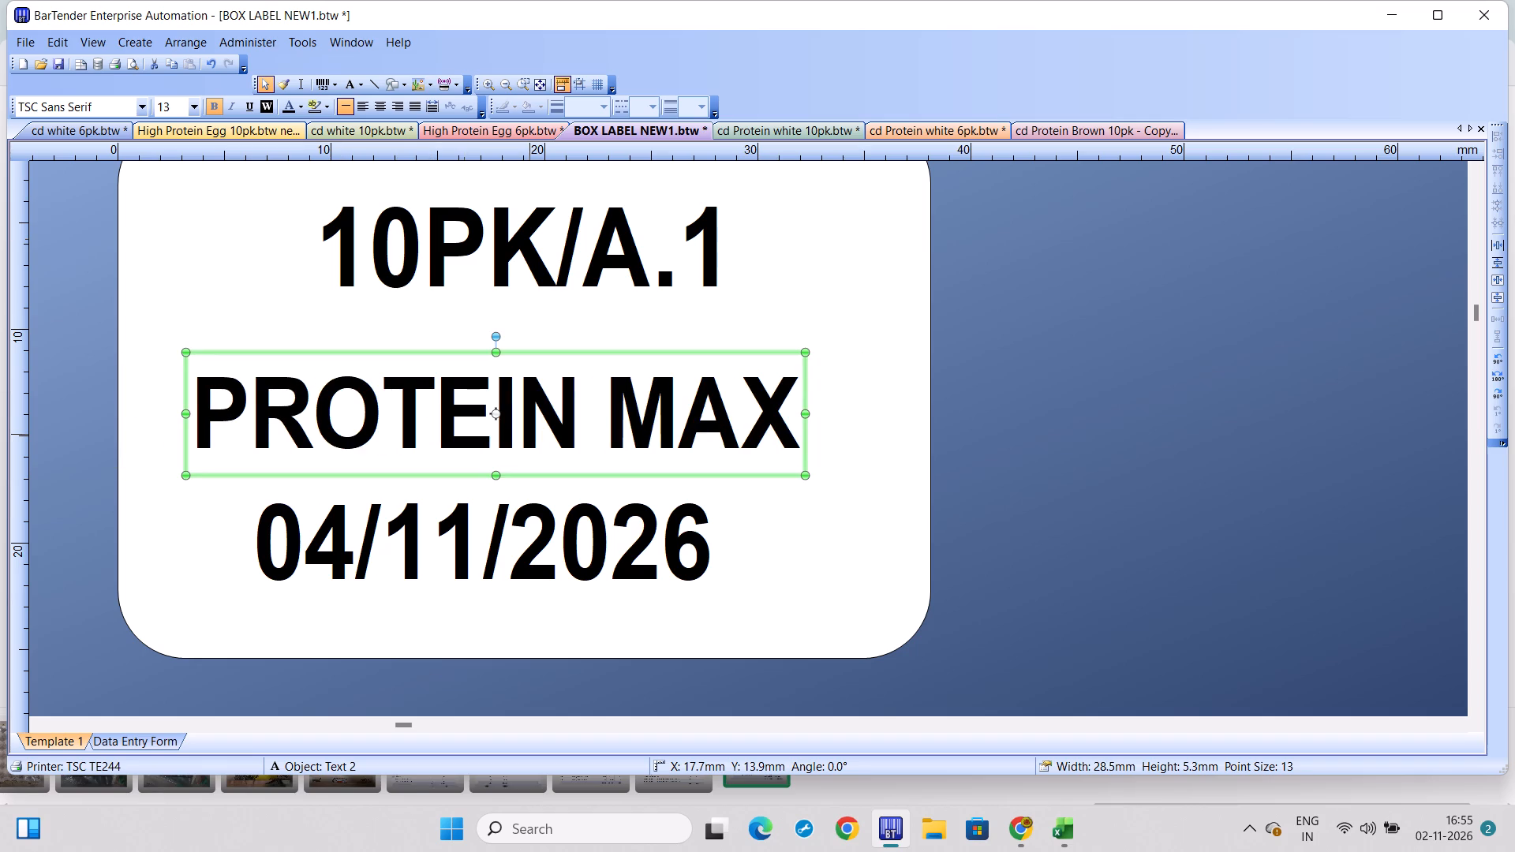
Print 50 copies of the 10PK/A.1 PROTEIN MAX box label dated 04/11/2026 on the TSC TE244 printer.
{"action": "key", "text": "ctrl+p"}
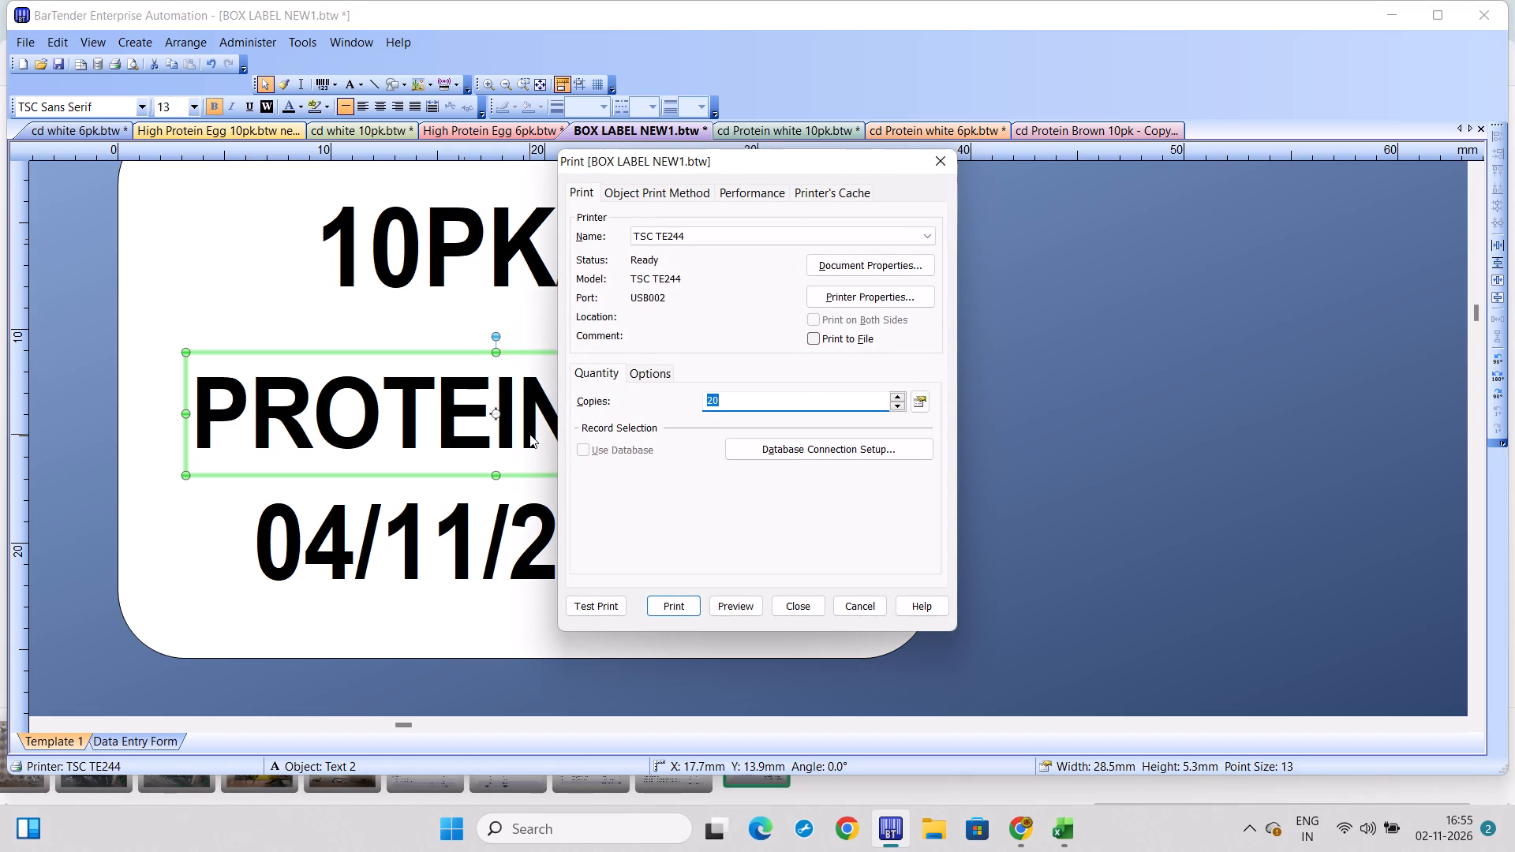
{"action": "key", "text": "BackSpace"}
{"action": "type", "text": "50"}
{"action": "key", "text": "Return"}
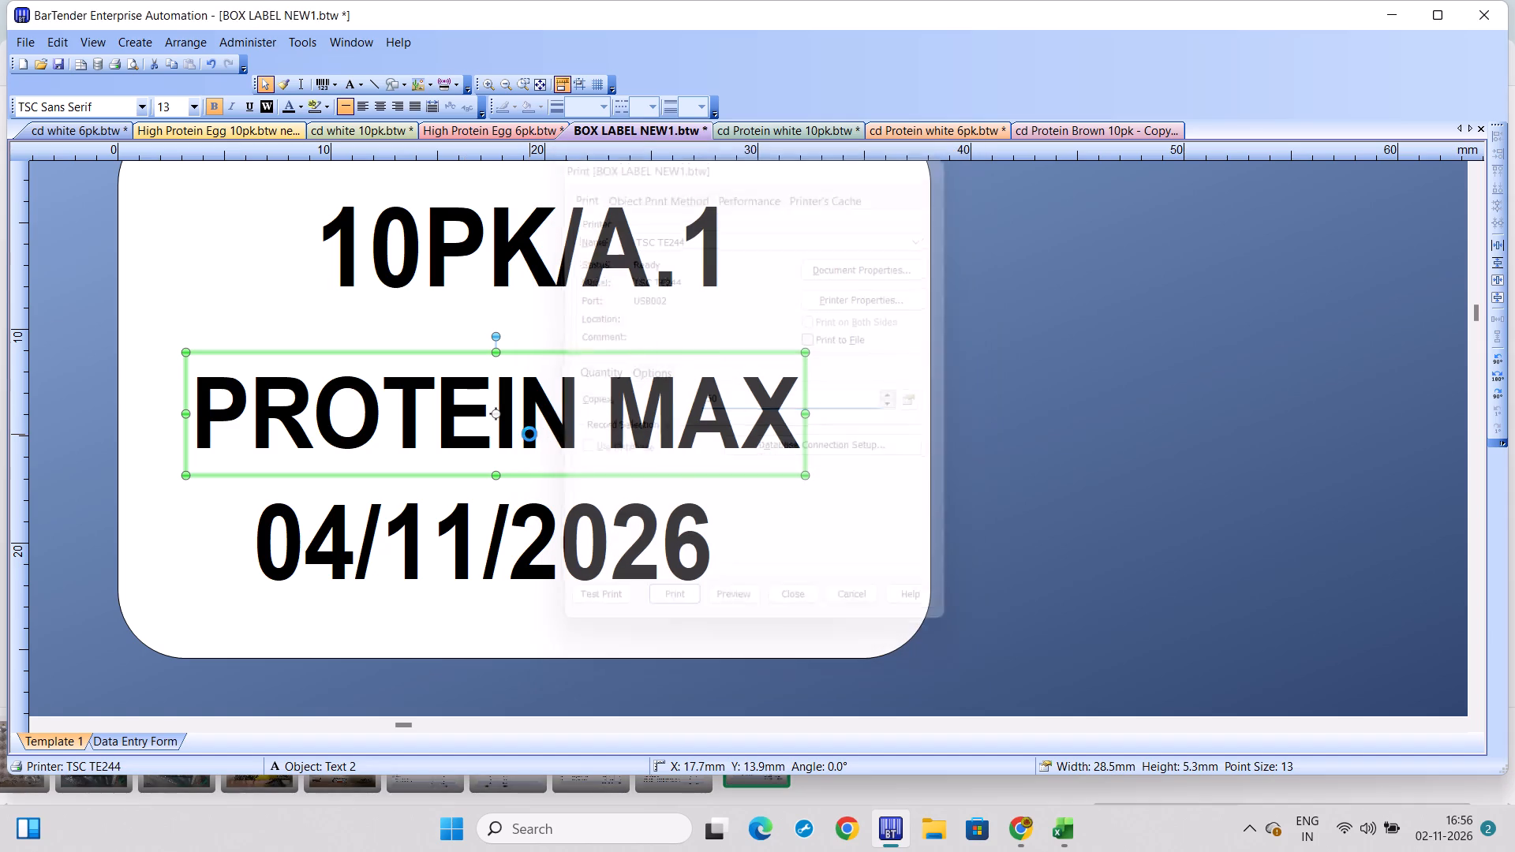
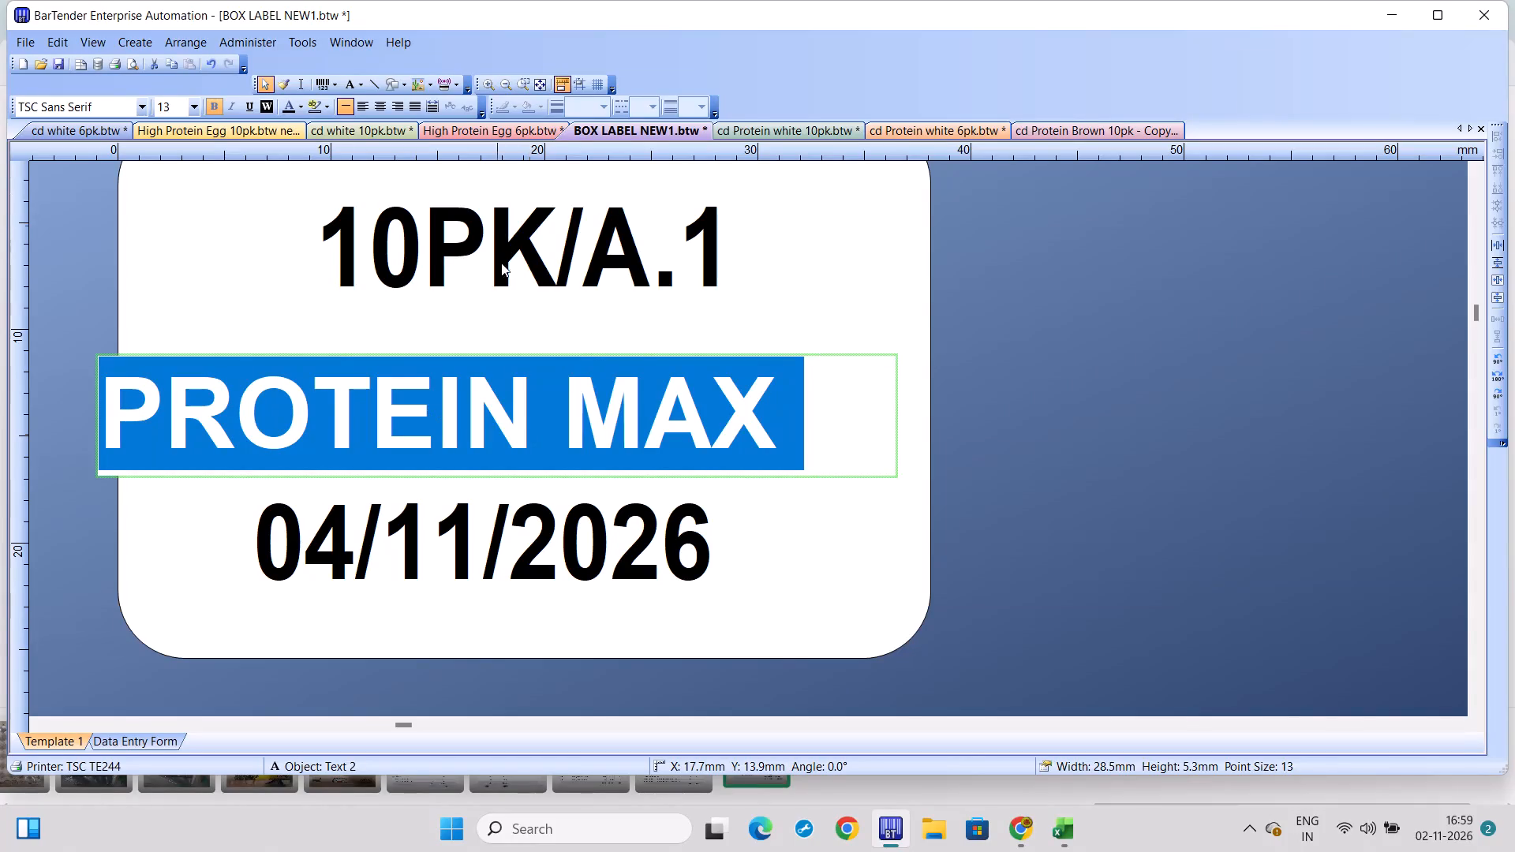
Replace the product name in the box label's middle line with JUMBO XL.
{"action": "left_click", "coordinate": [524, 404]}
{"action": "key", "text": "BackSpace"}
{"action": "key", "text": "BackSpace"}
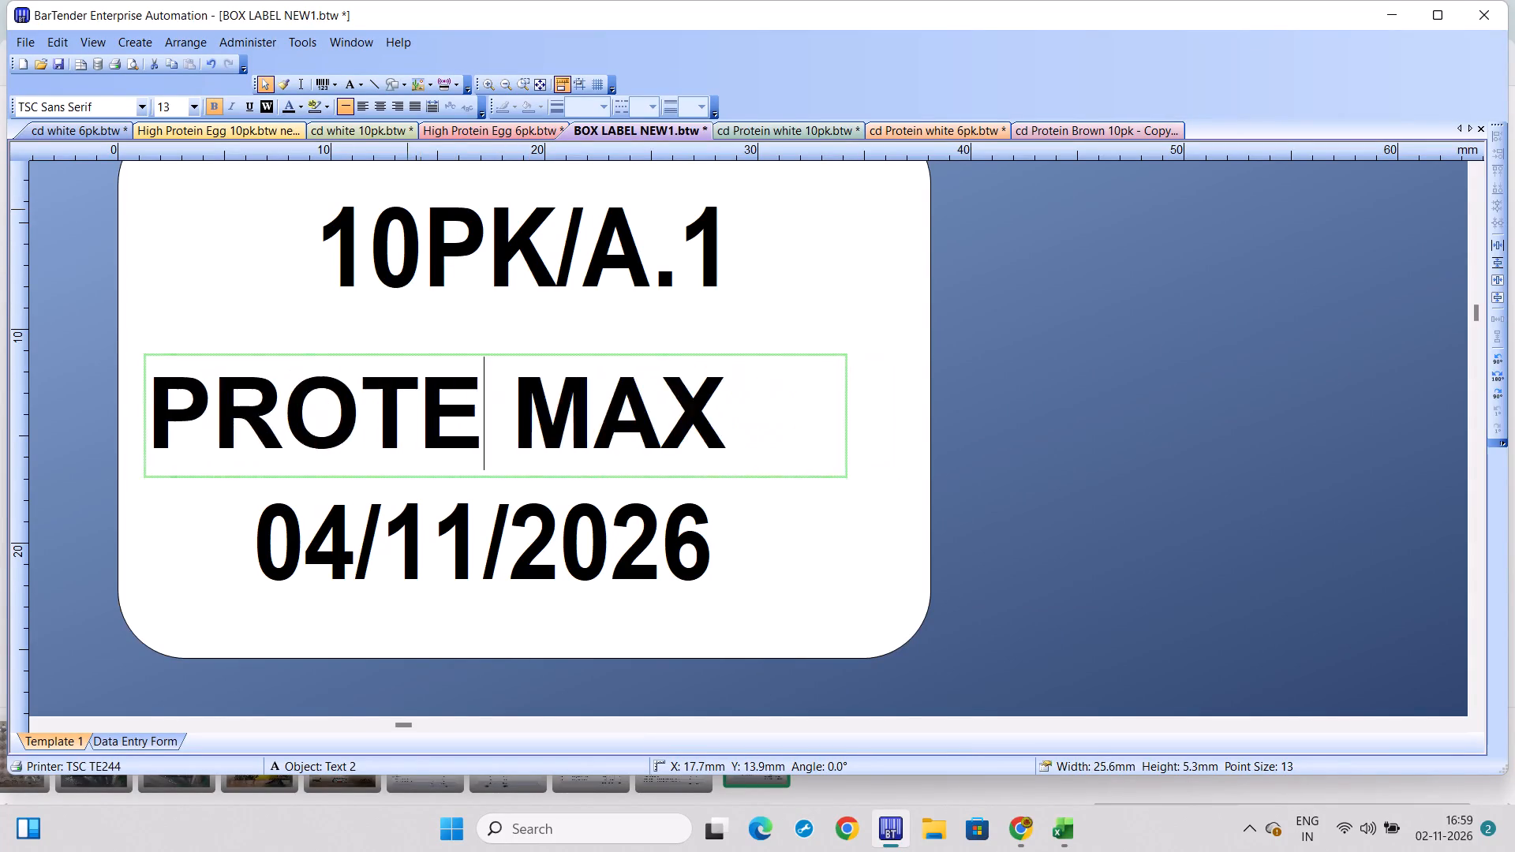
{"action": "key", "text": "BackSpace"}
{"action": "key", "text": "BackSpace"}
{"action": "key", "text": "BackSpace"}
{"action": "key", "text": "BackSpace"}
{"action": "key", "text": "BackSpace"}
{"action": "type", "text": "JUBO"}
{"action": "key", "text": "BackSpace"}
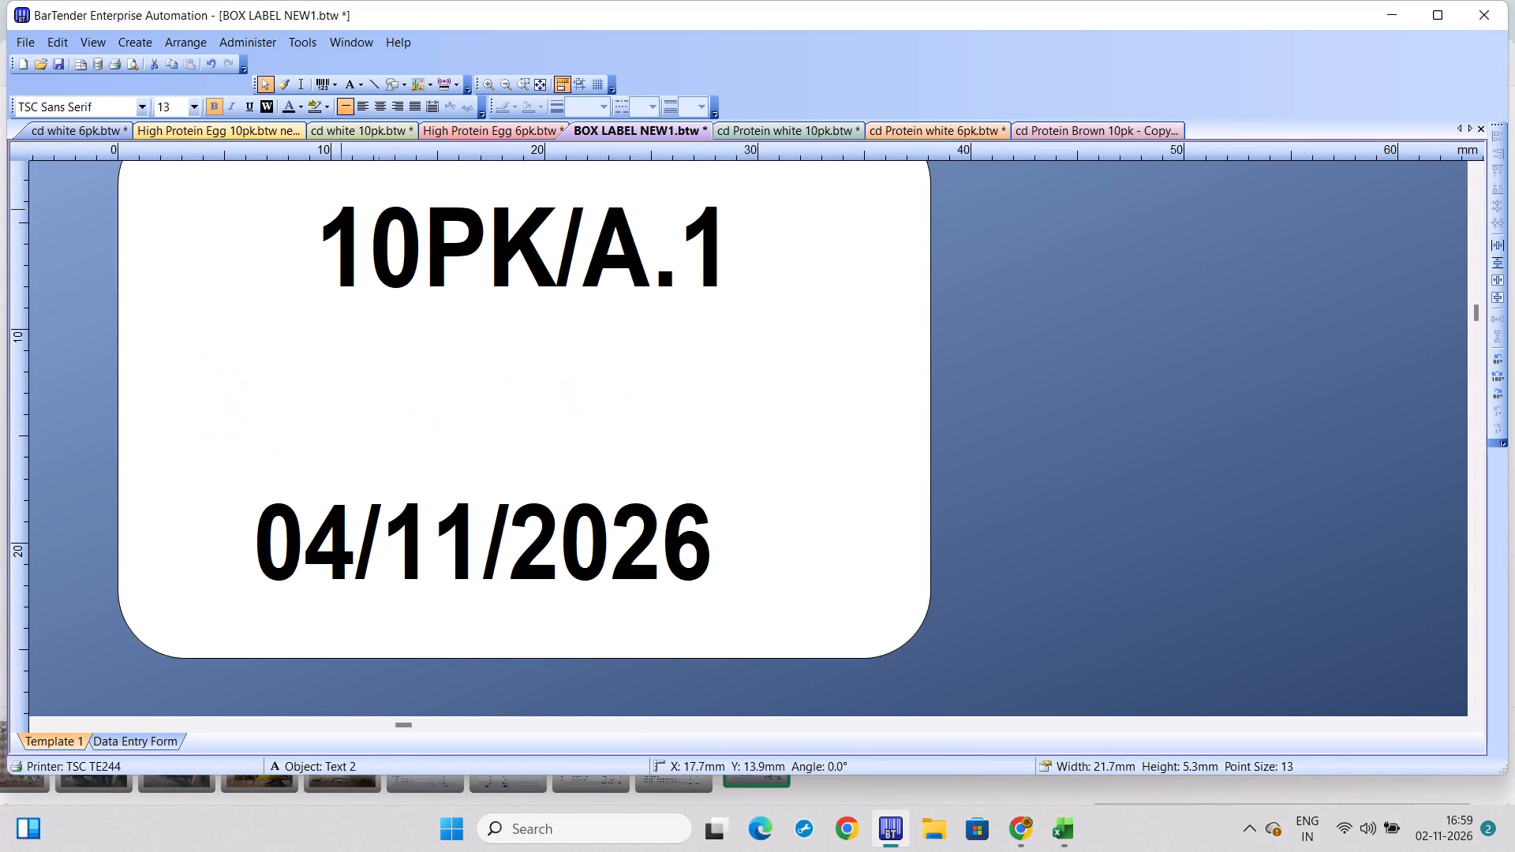
{"action": "key", "text": "BackSpace"}
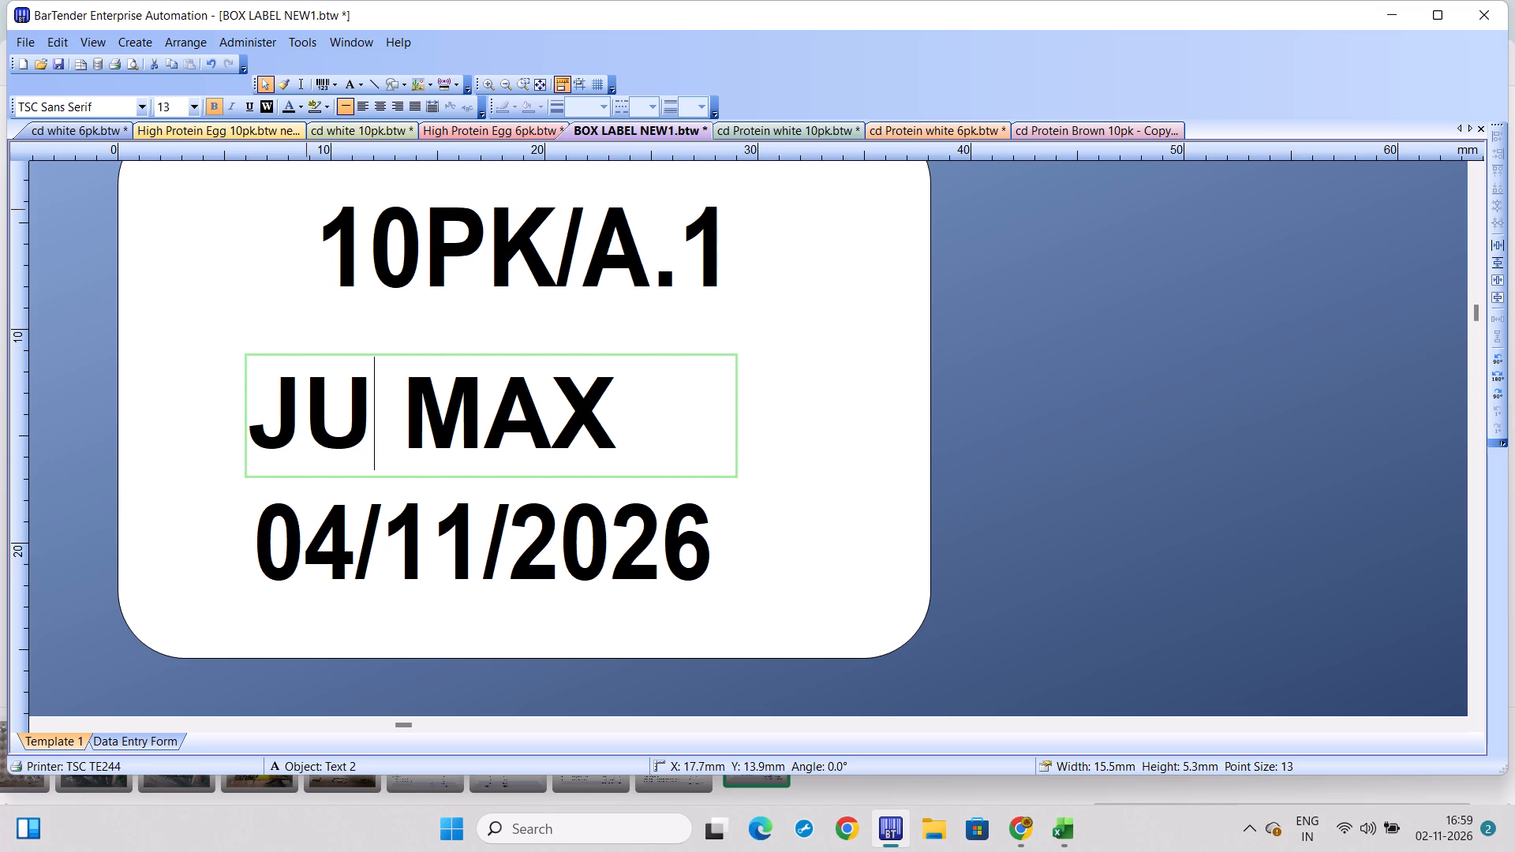
{"action": "left_click", "coordinate": [638, 421]}
{"action": "key", "text": "BackSpace"}
{"action": "key", "text": "BackSpace"}
{"action": "key", "text": "BackSpace"}
{"action": "key", "text": "BackSpace"}
{"action": "key", "text": "BackSpace"}
{"action": "key", "text": "BackSpace"}
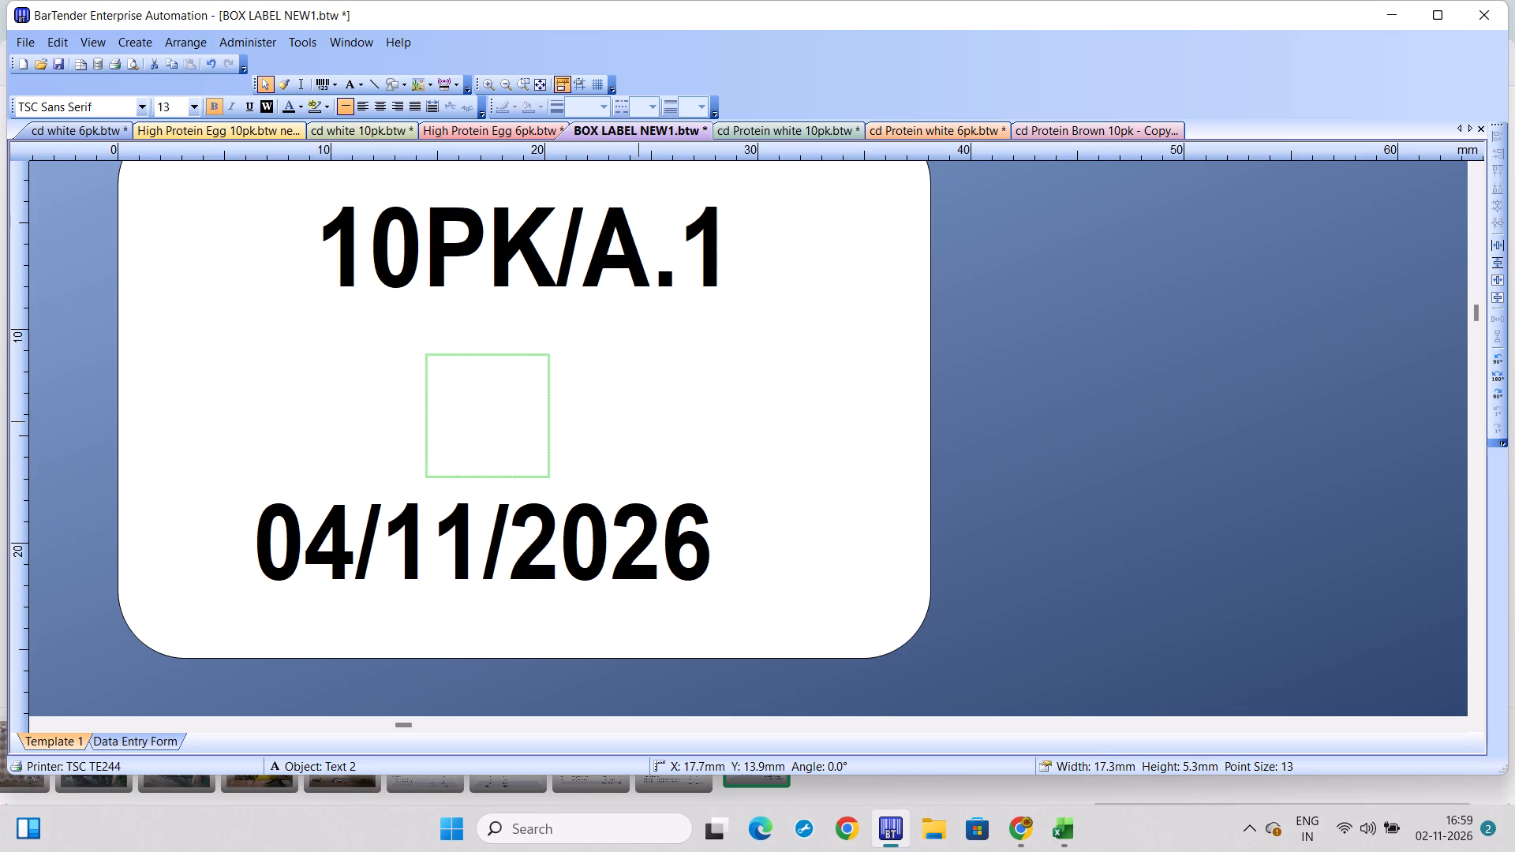
{"action": "type", "text": "JUMBO"}
{"action": "key", "text": "space"}
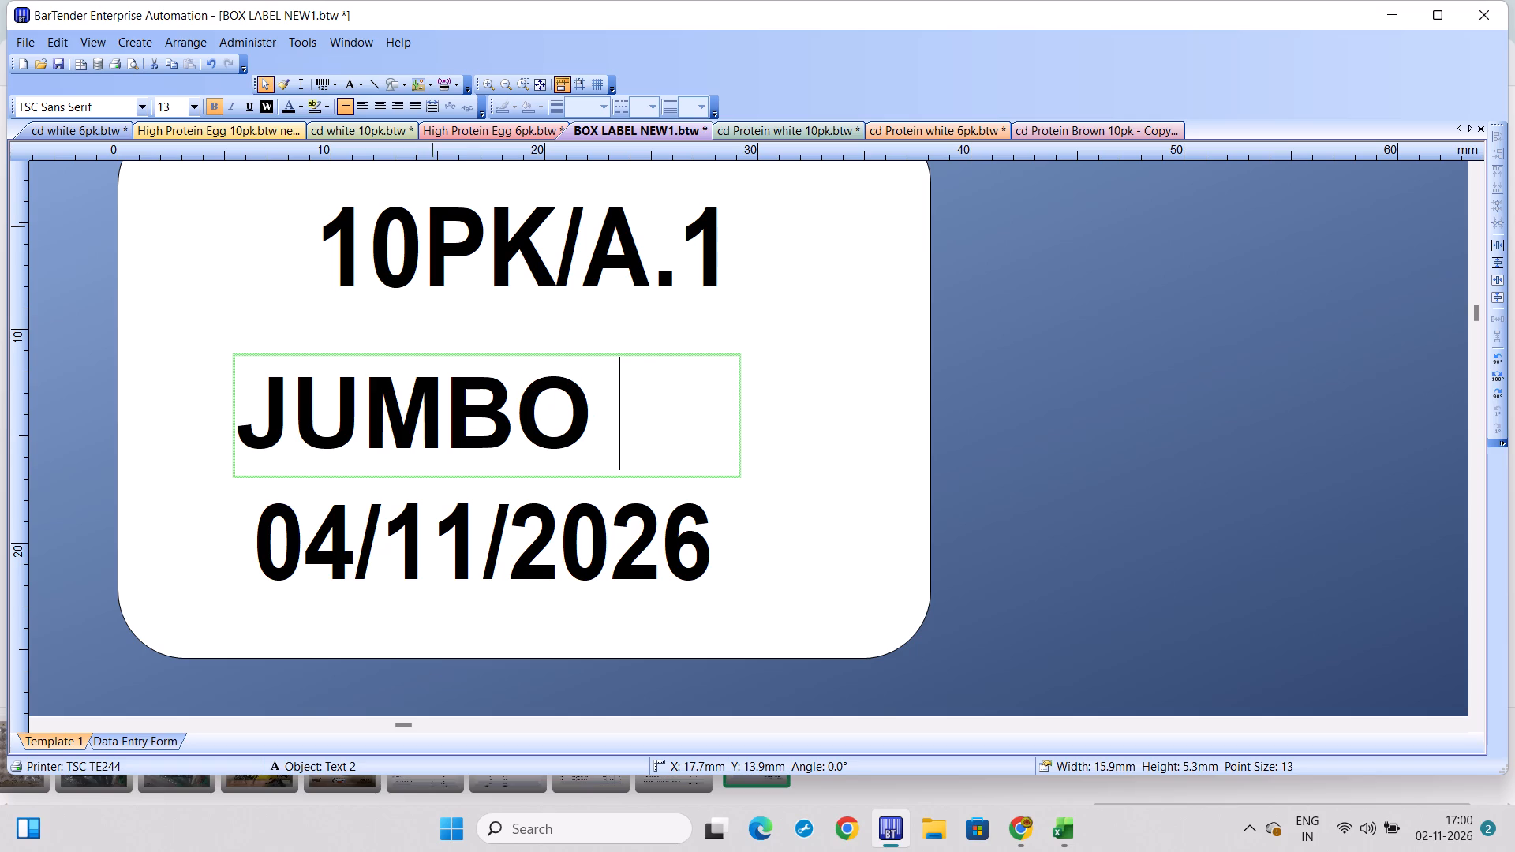
{"action": "type", "text": "X"}
{"action": "key", "text": "l"}
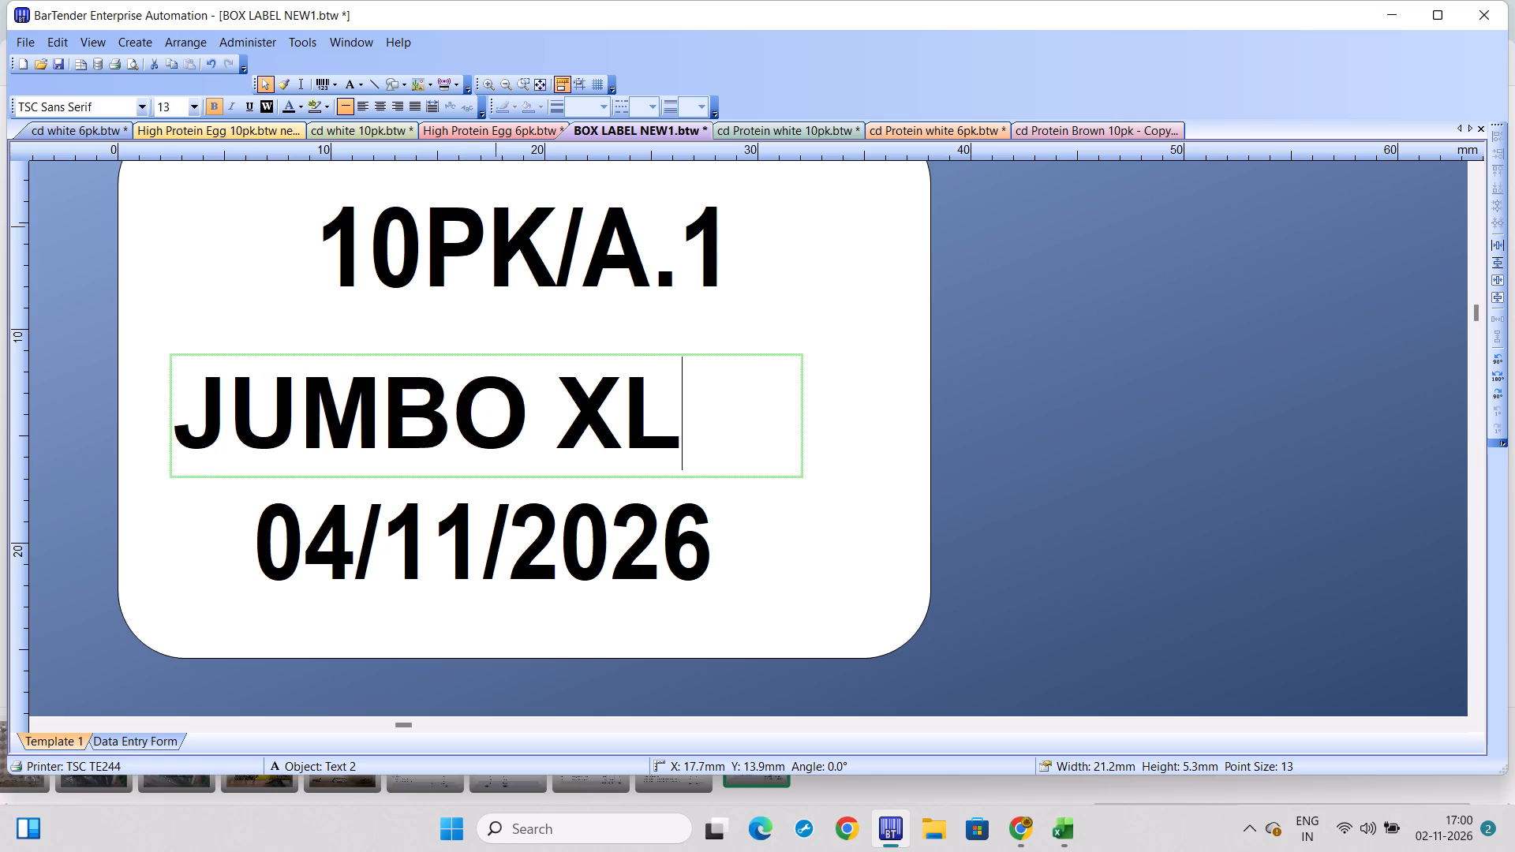
Print 20 copies of the 10PK/A.1 JUMBO XL box label dated 04/11/2026 on the TSC TE244 printer.
{"action": "key", "text": "ctrl+p"}
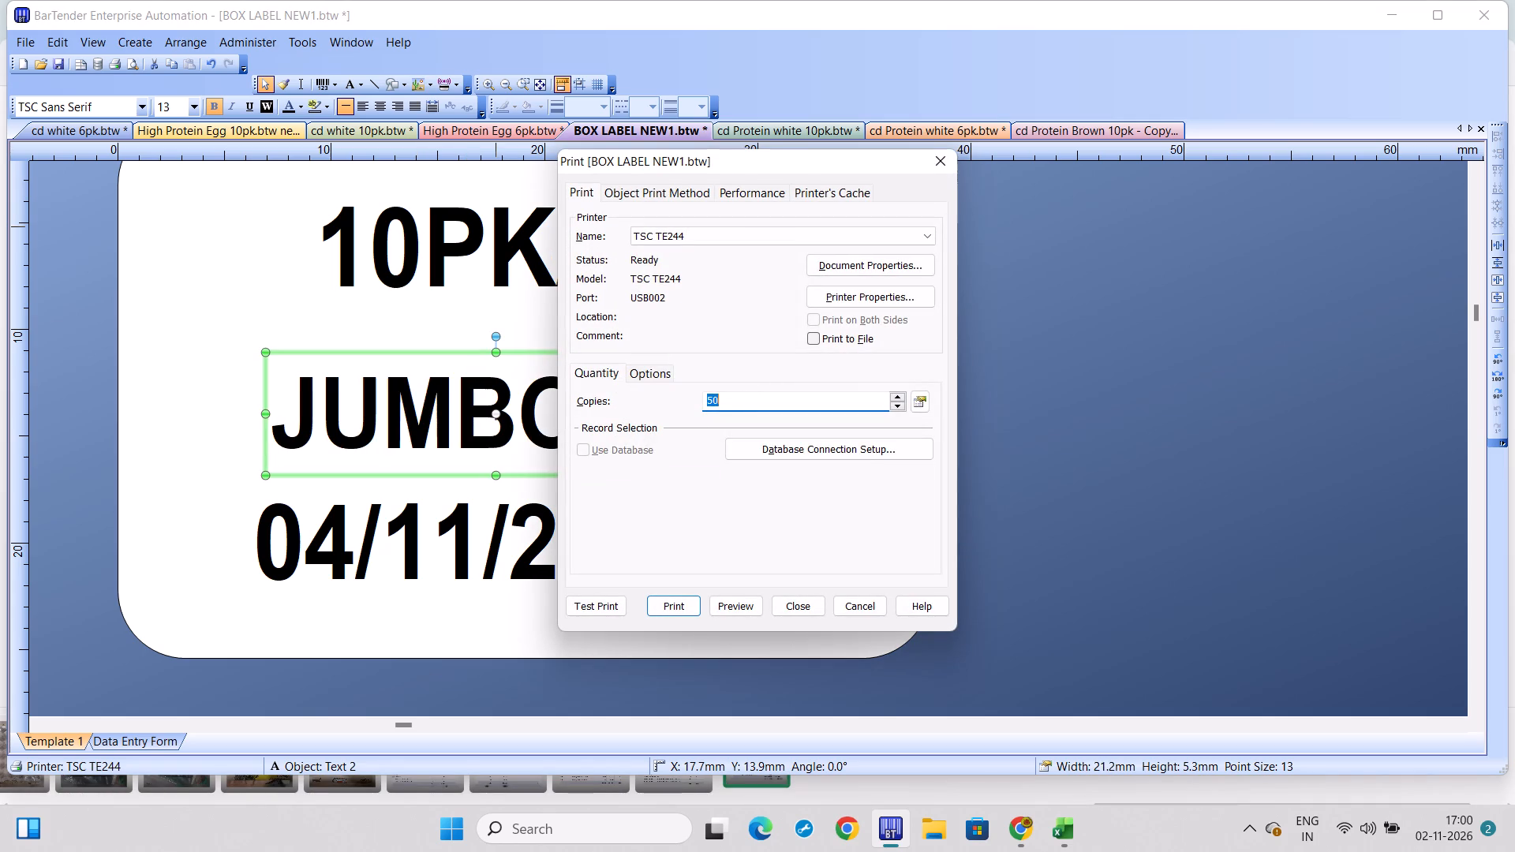
{"action": "left_click", "coordinate": [735, 398]}
{"action": "key", "text": "BackSpace"}
{"action": "key", "text": "BackSpace"}
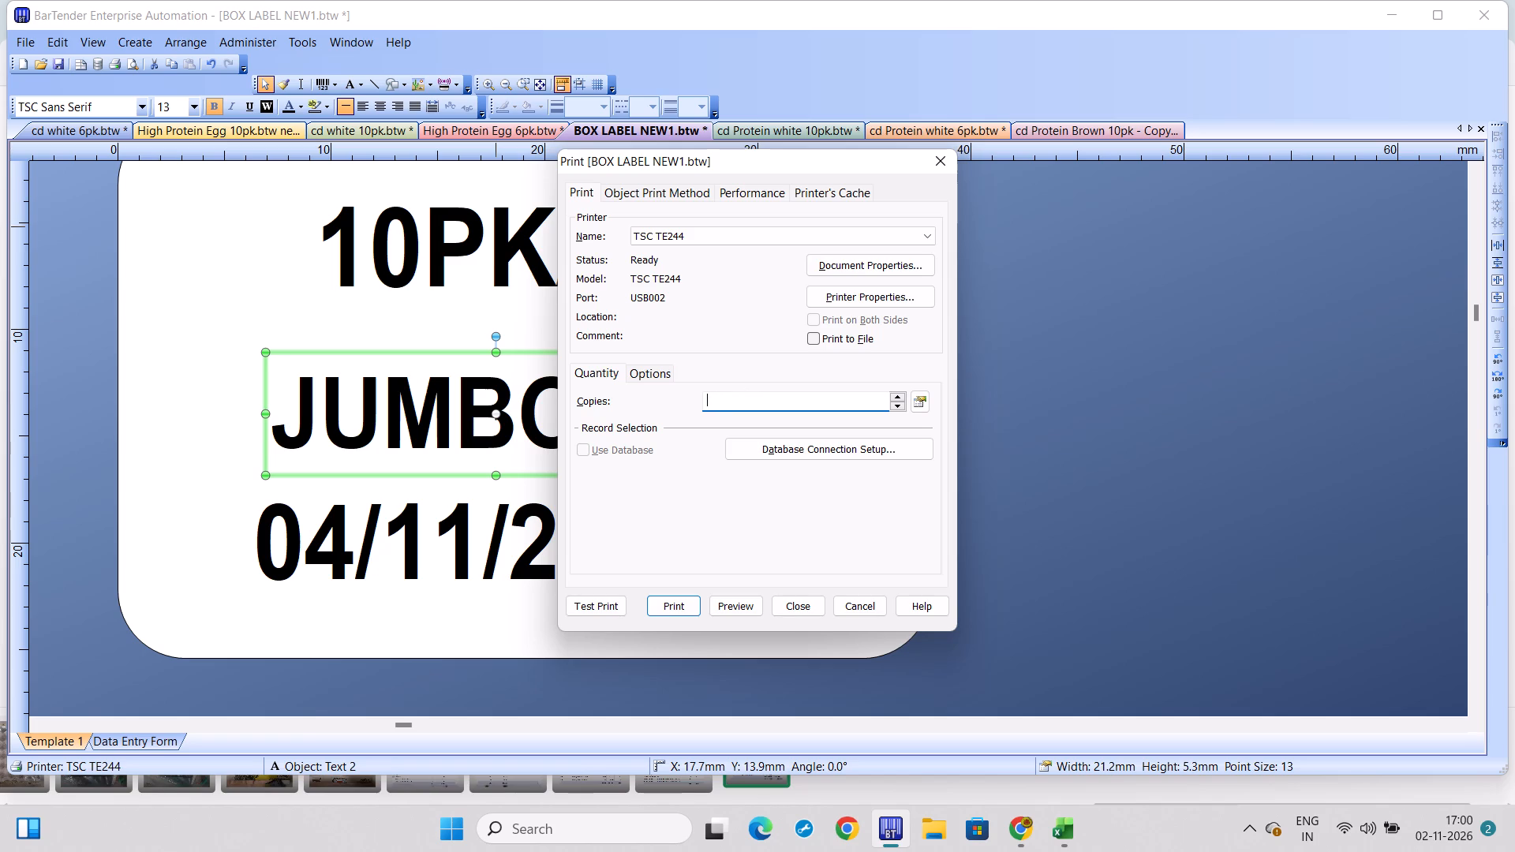
{"action": "type", "text": "20"}
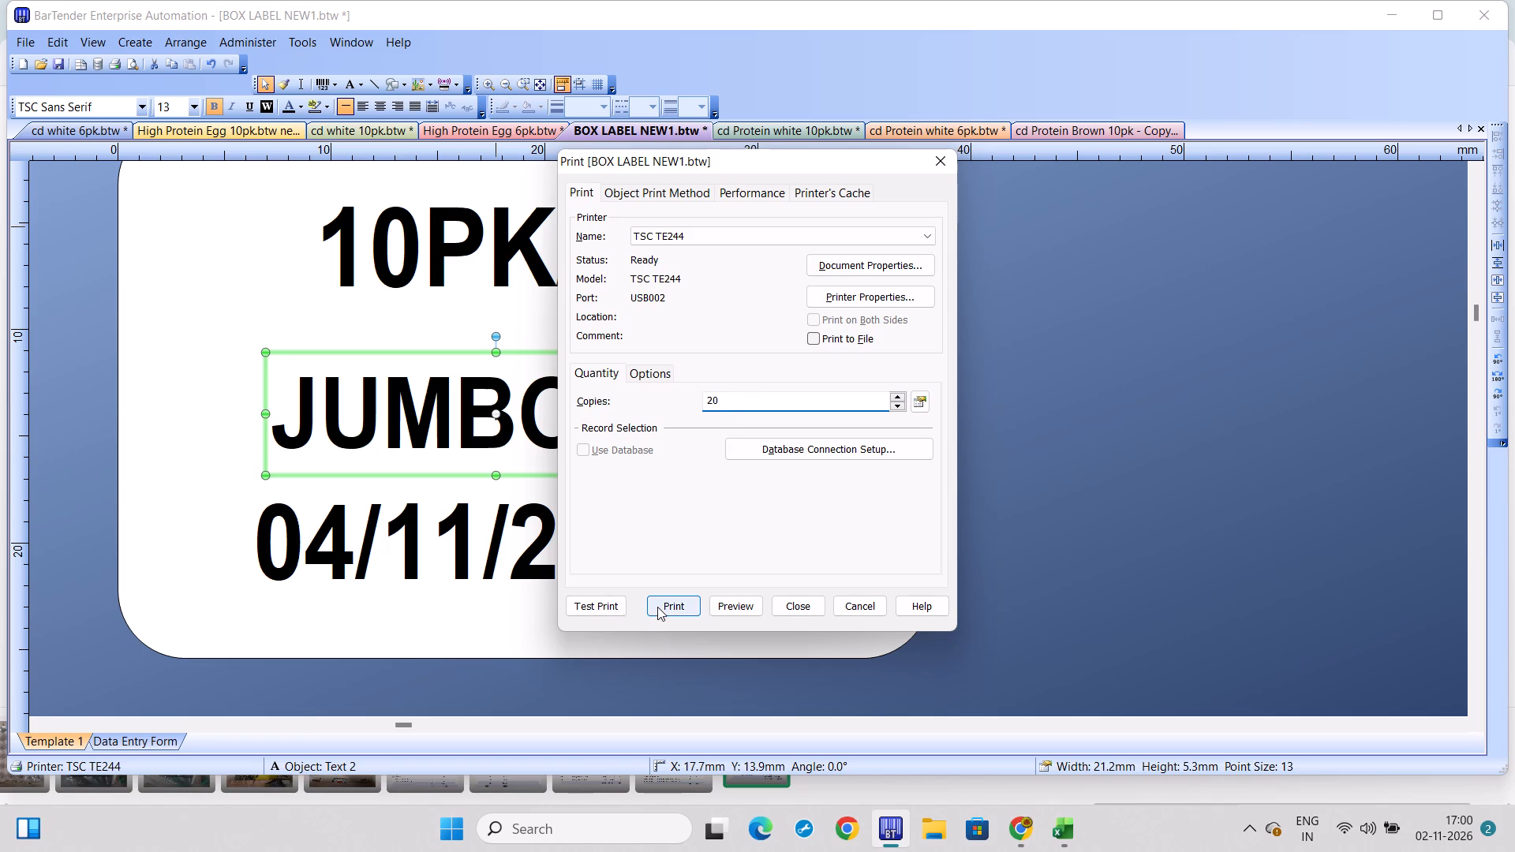
{"action": "left_click", "coordinate": [657, 607]}
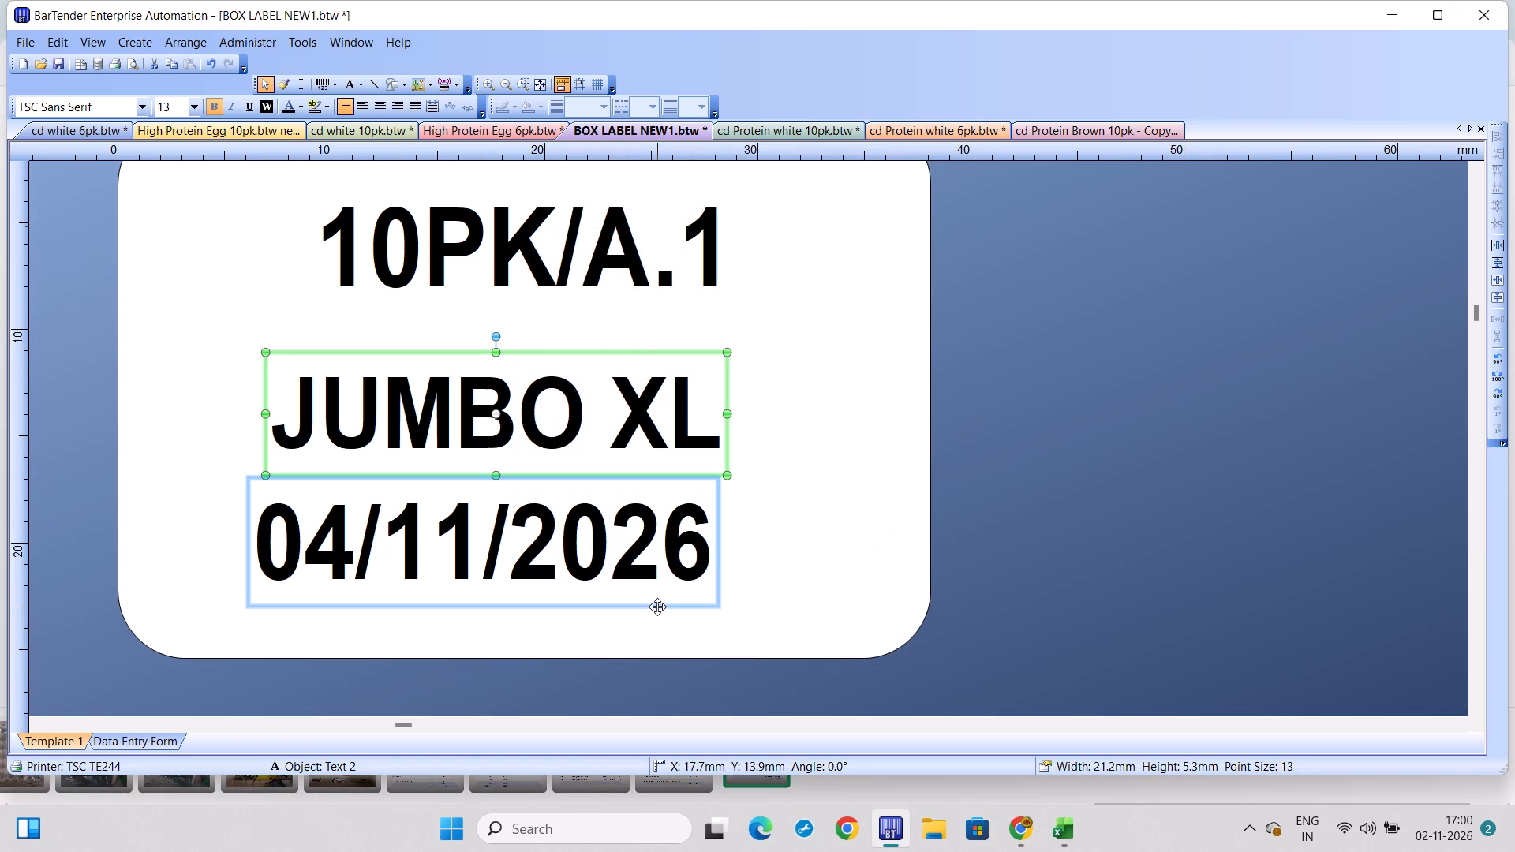
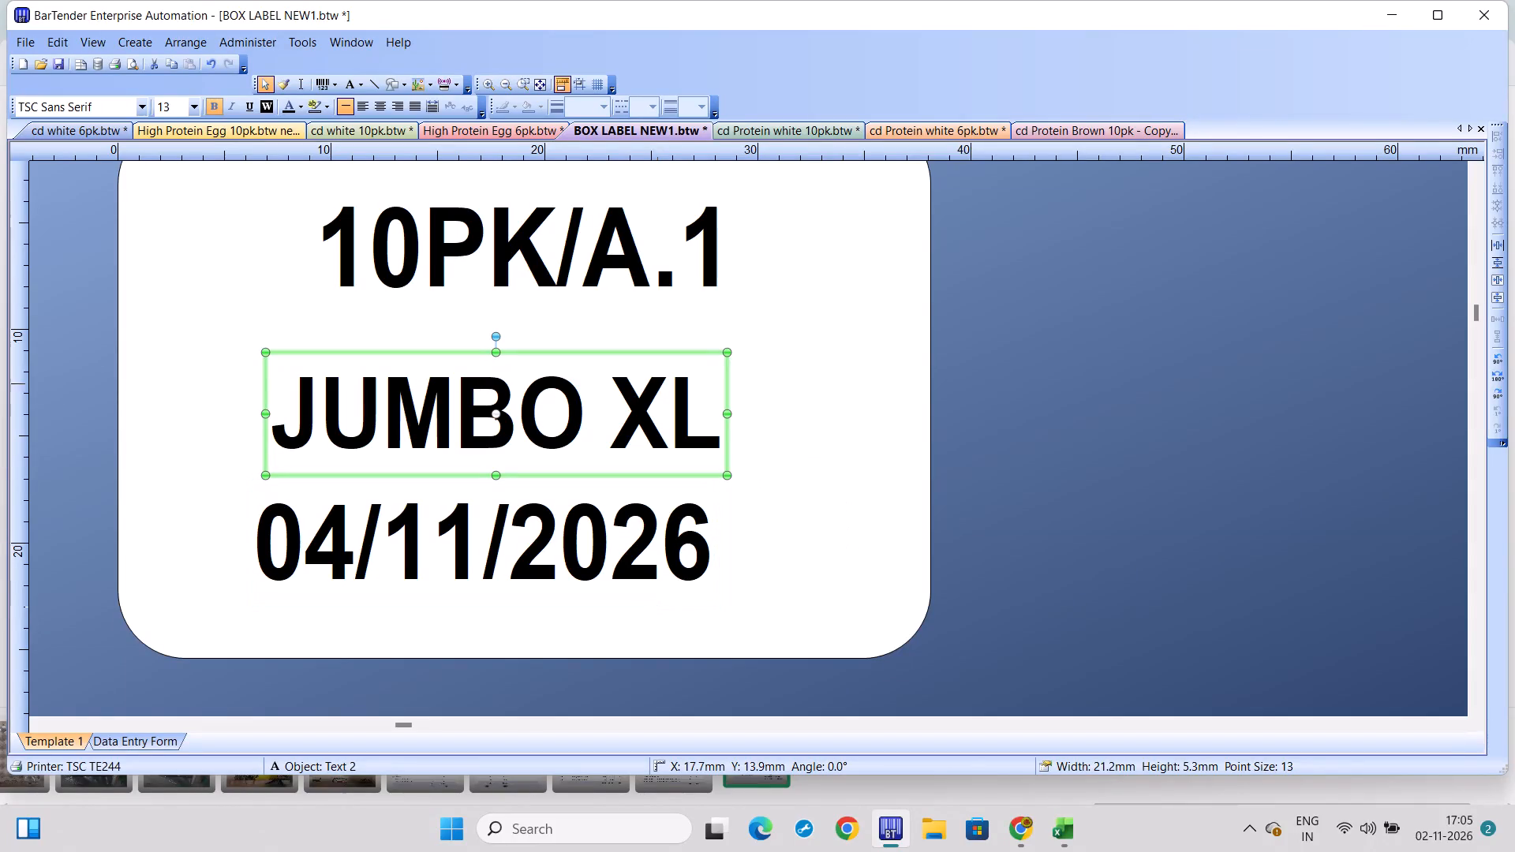
Replace the product name in the box label's middle line with TABLE WHITE.
{"action": "left_click", "coordinate": [718, 419]}
{"action": "left_click", "coordinate": [718, 419]}
{"action": "double_click", "coordinate": [696, 413]}
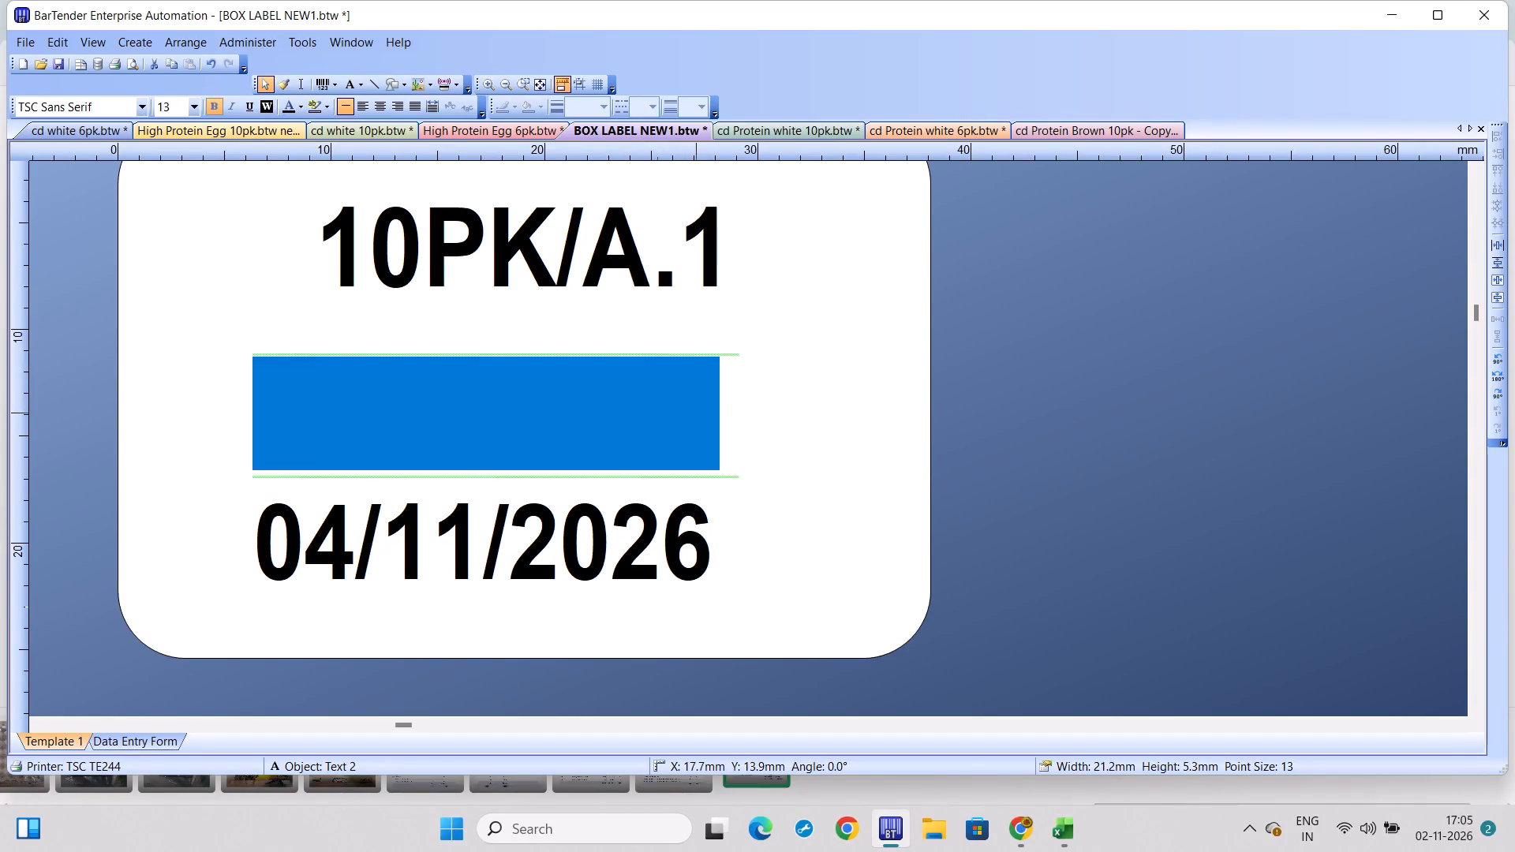
{"action": "key", "text": "BackSpace"}
{"action": "key", "text": "BackSpace"}
{"action": "key", "text": "BackSpace"}
{"action": "key", "text": "BackSpace"}
{"action": "key", "text": "BackSpace"}
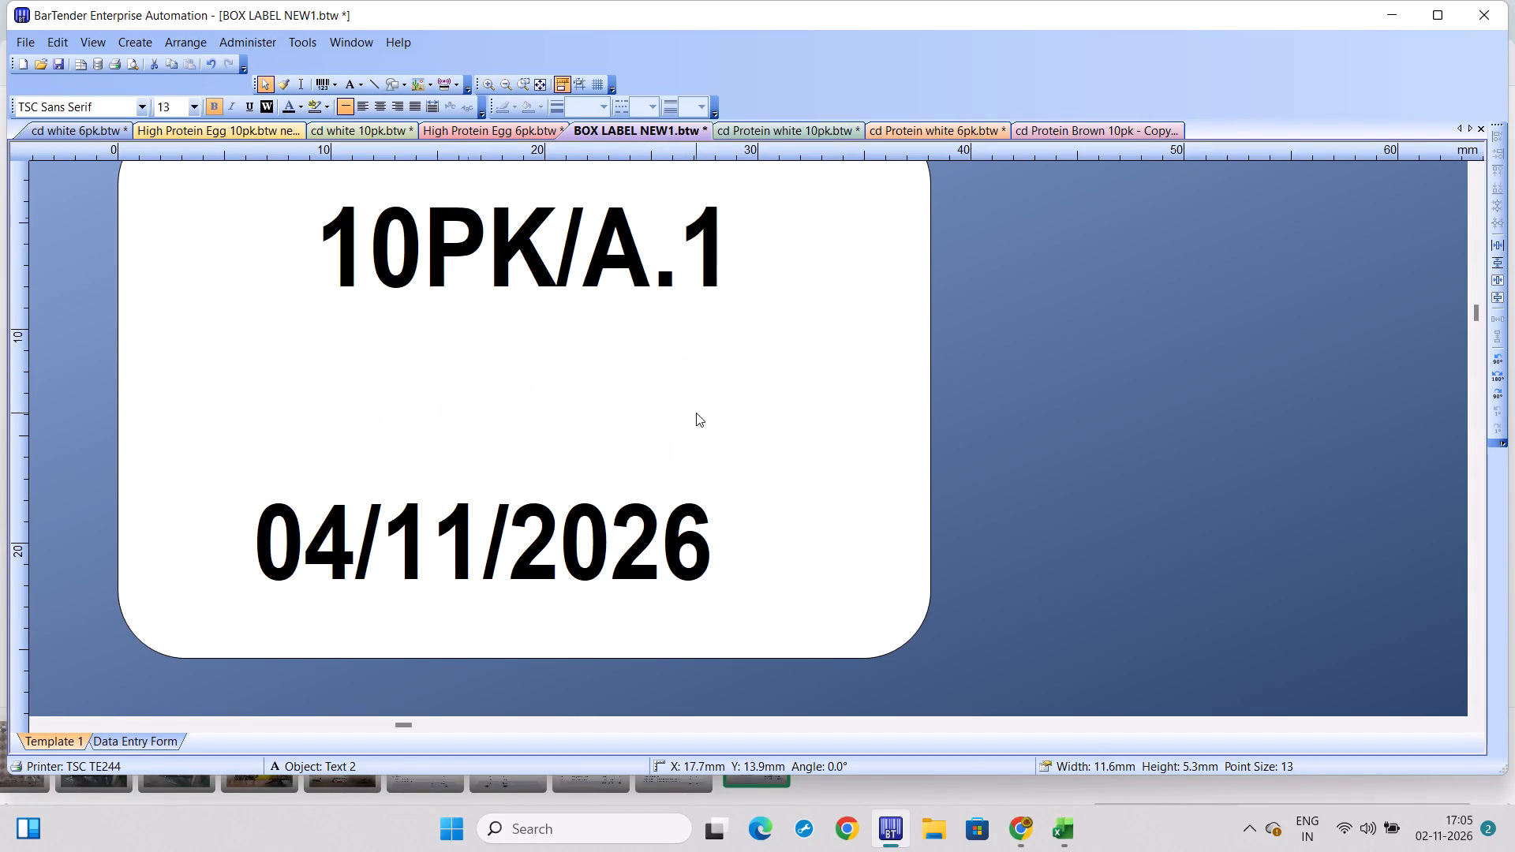
{"action": "key", "text": "BackSpace"}
{"action": "key", "text": "BackSpace"}
{"action": "key", "text": "BackSpace"}
{"action": "type", "text": "TABLE"}
{"action": "key", "text": "space"}
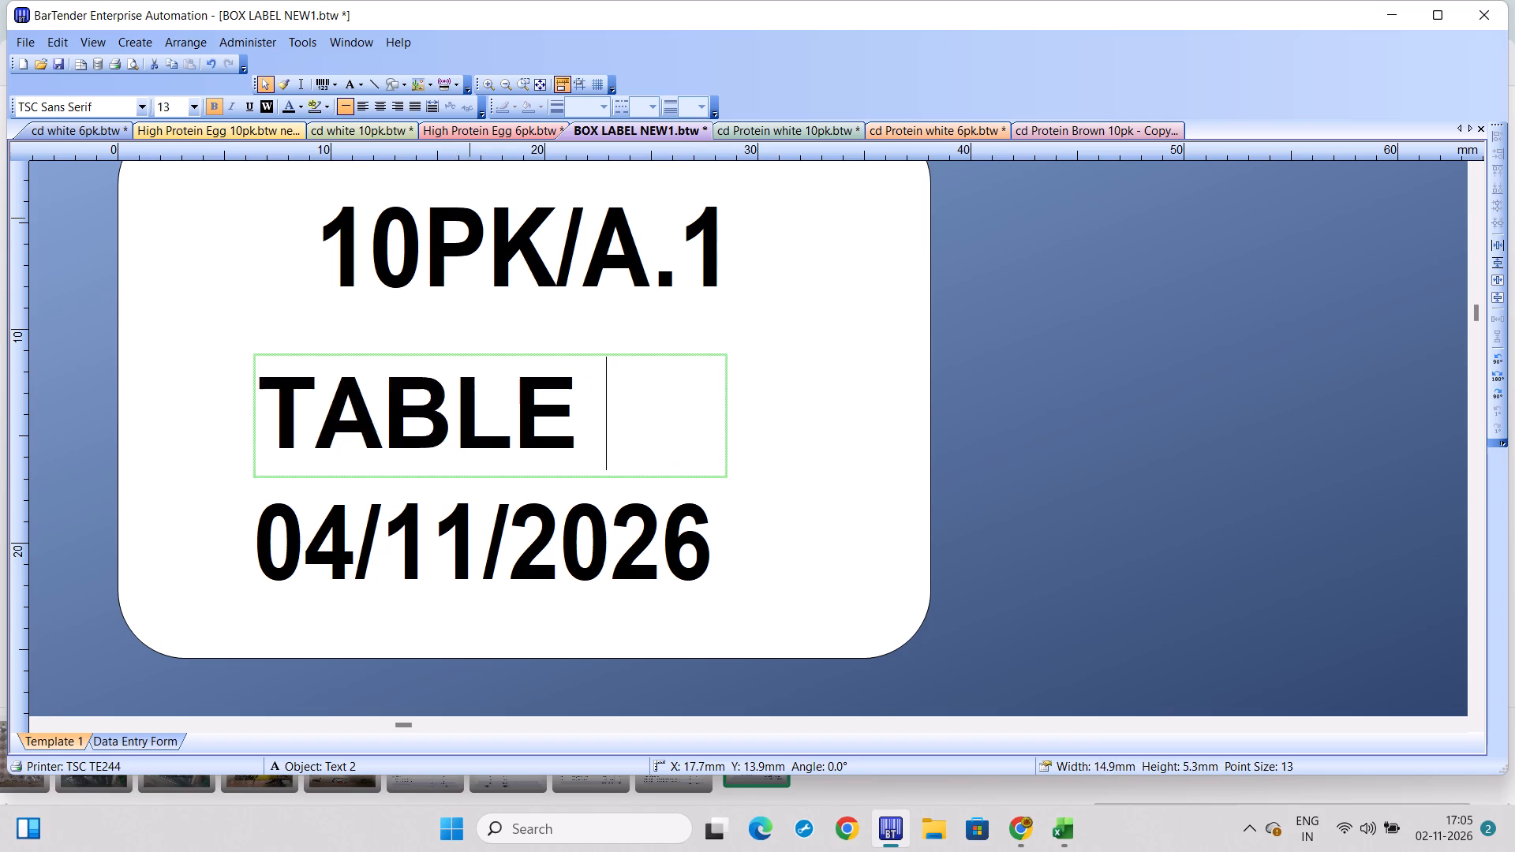
{"action": "type", "text": "WHITE"}
{"action": "key", "text": "space"}
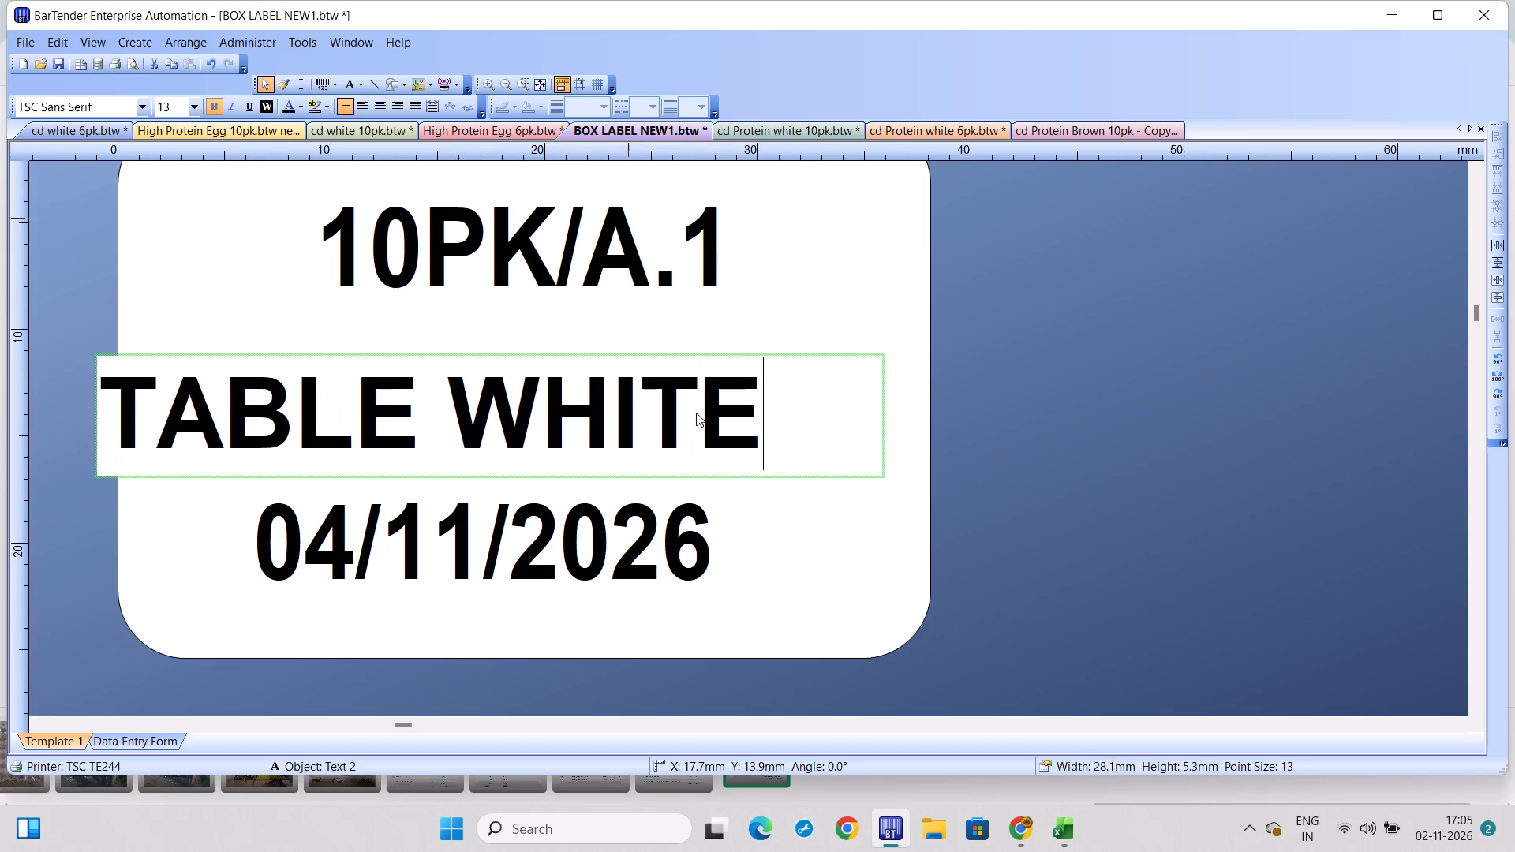
{"action": "key", "text": "BackSpace"}
{"action": "key", "text": "Return"}
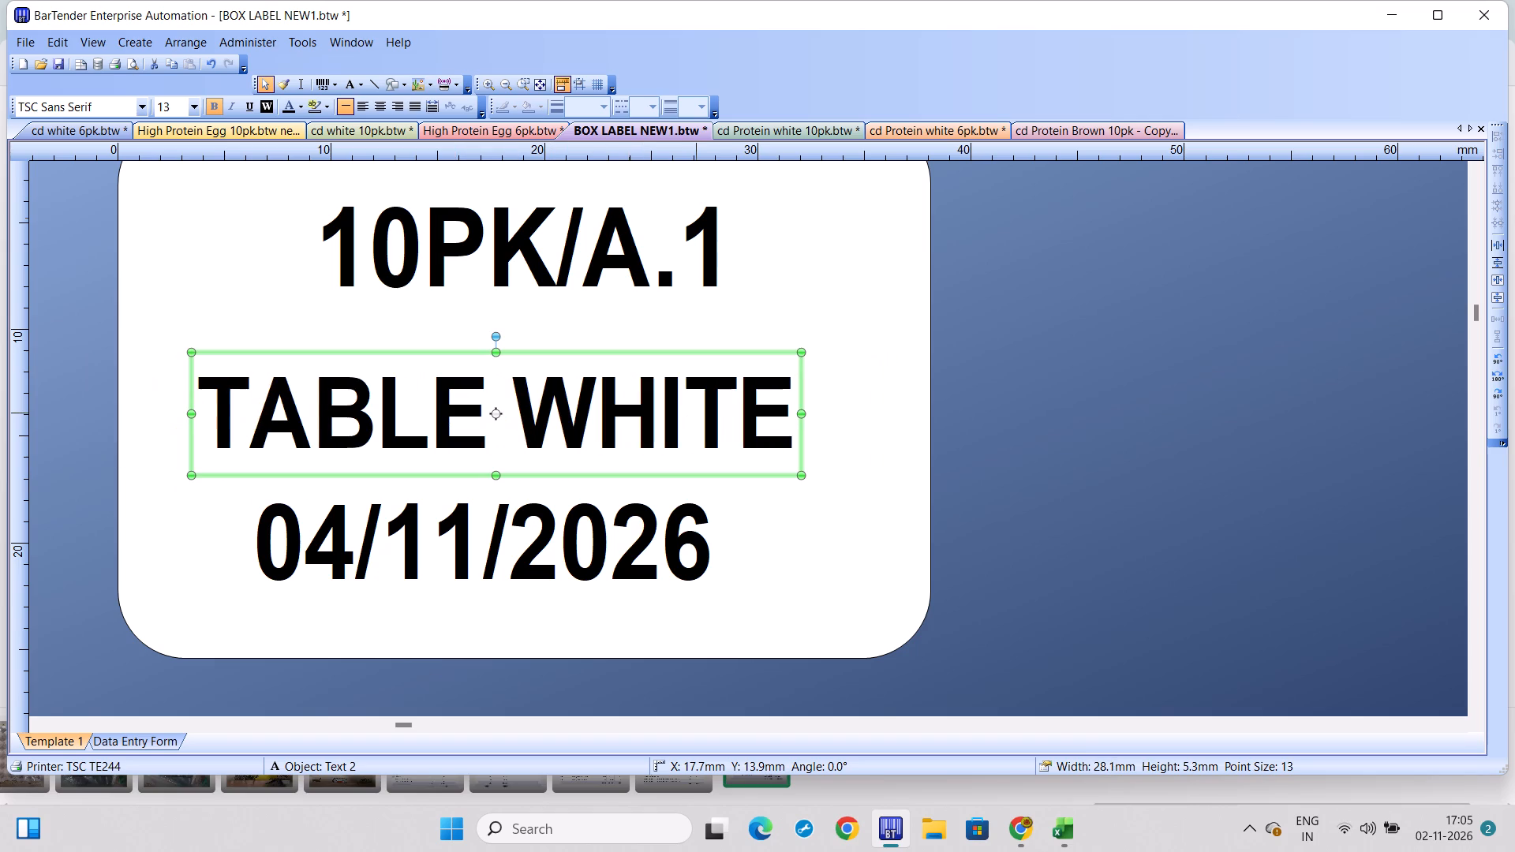
Print two batches of 20 copies of the 10PK/A.1 TABLE WHITE box label dated 04/11/2026 on the TSC TE244 printer.
{"action": "key", "text": "ctrl+p"}
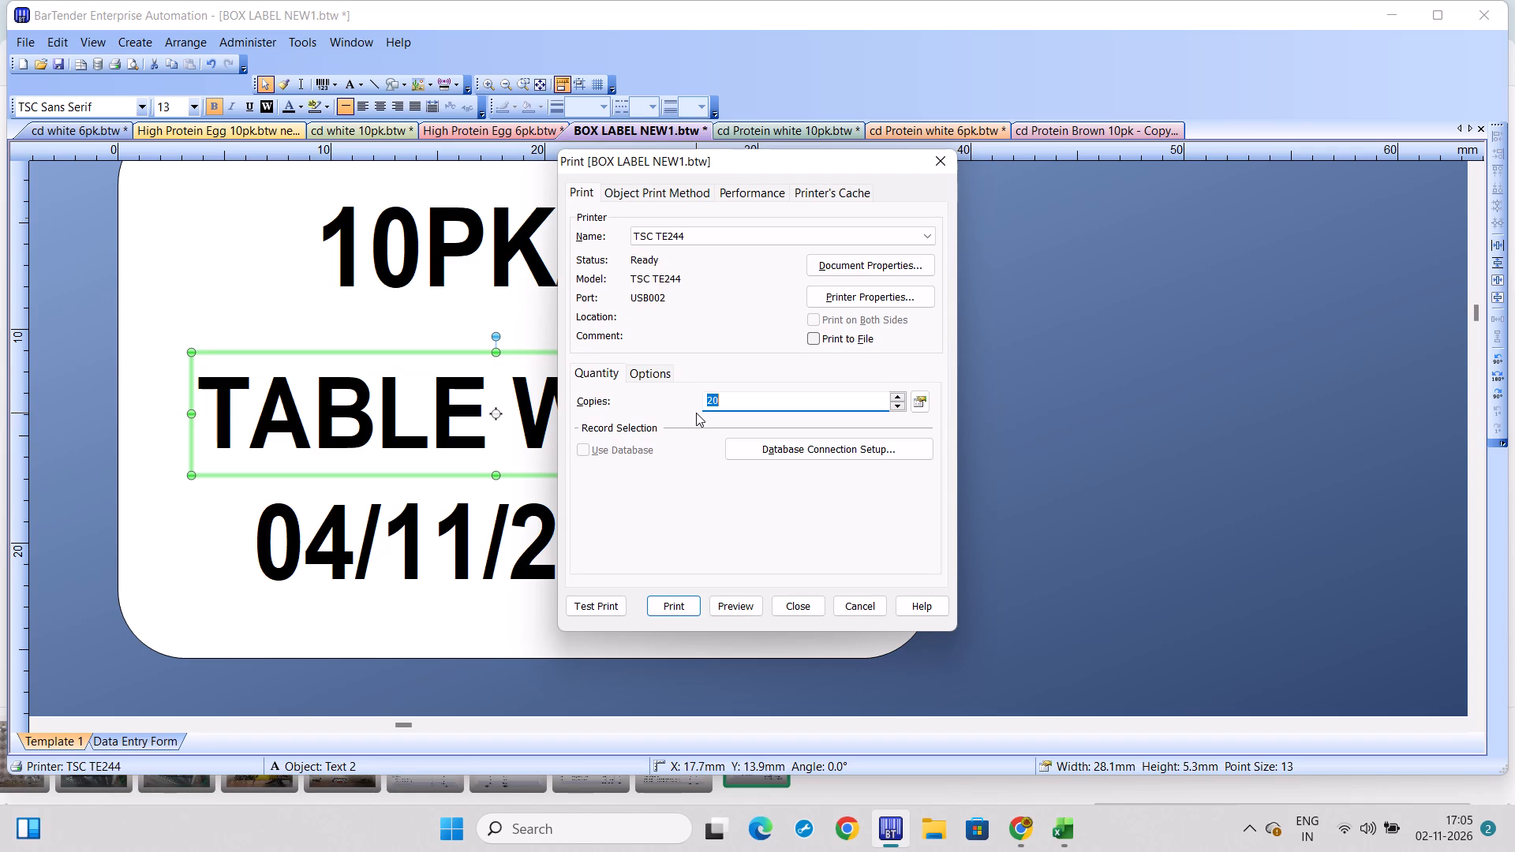
{"action": "key", "text": "Return"}
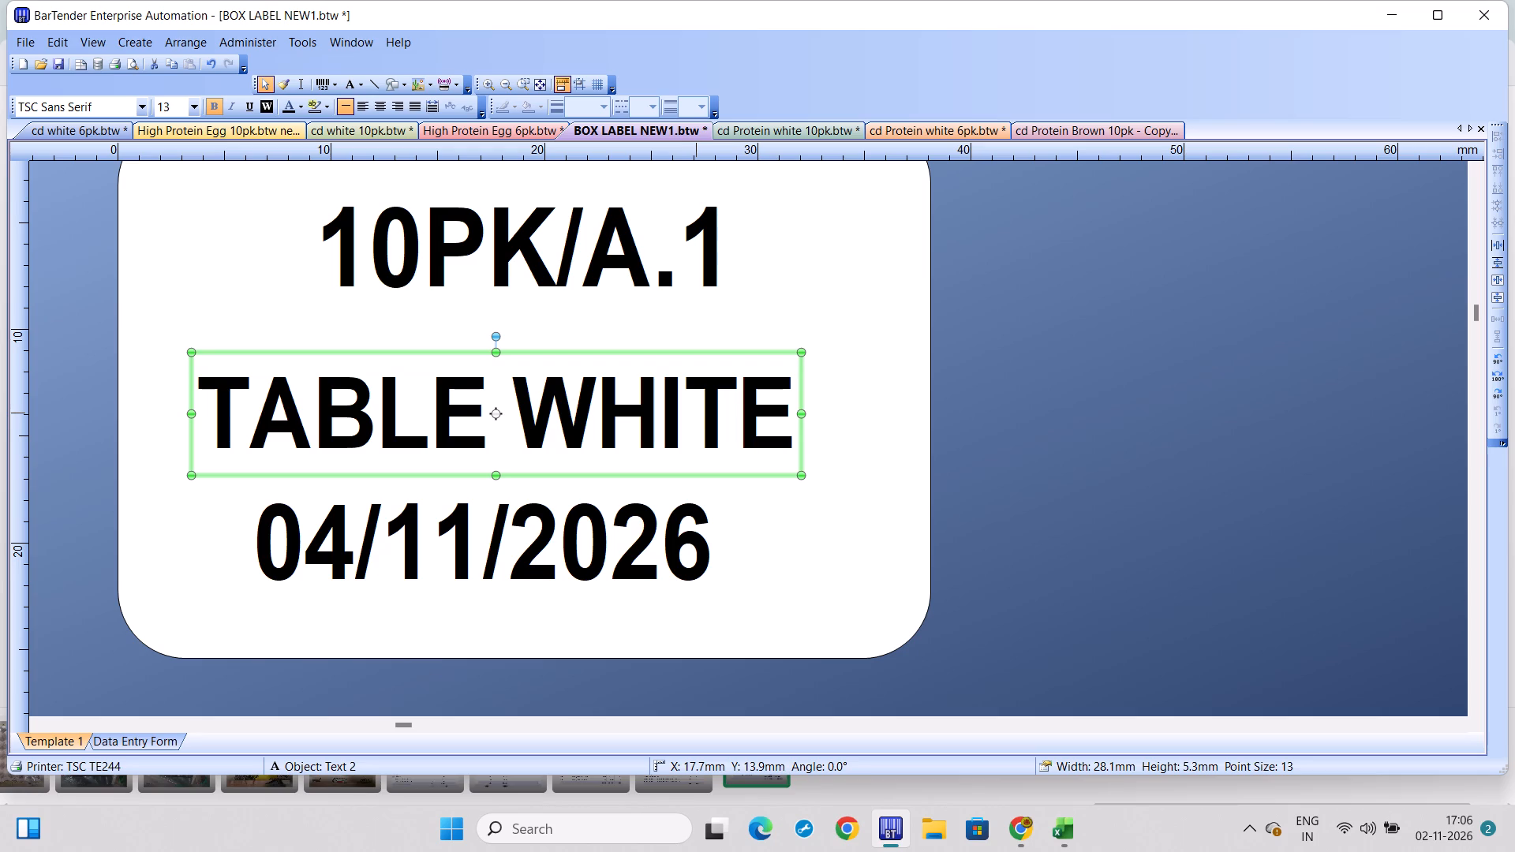
{"action": "key", "text": "ctrl+p"}
{"action": "key", "text": "Return"}
Replace the product name in the box label's middle line with ORANGE YOLK.
{"action": "left_click", "coordinate": [783, 421]}
{"action": "key", "text": "BackSpace"}
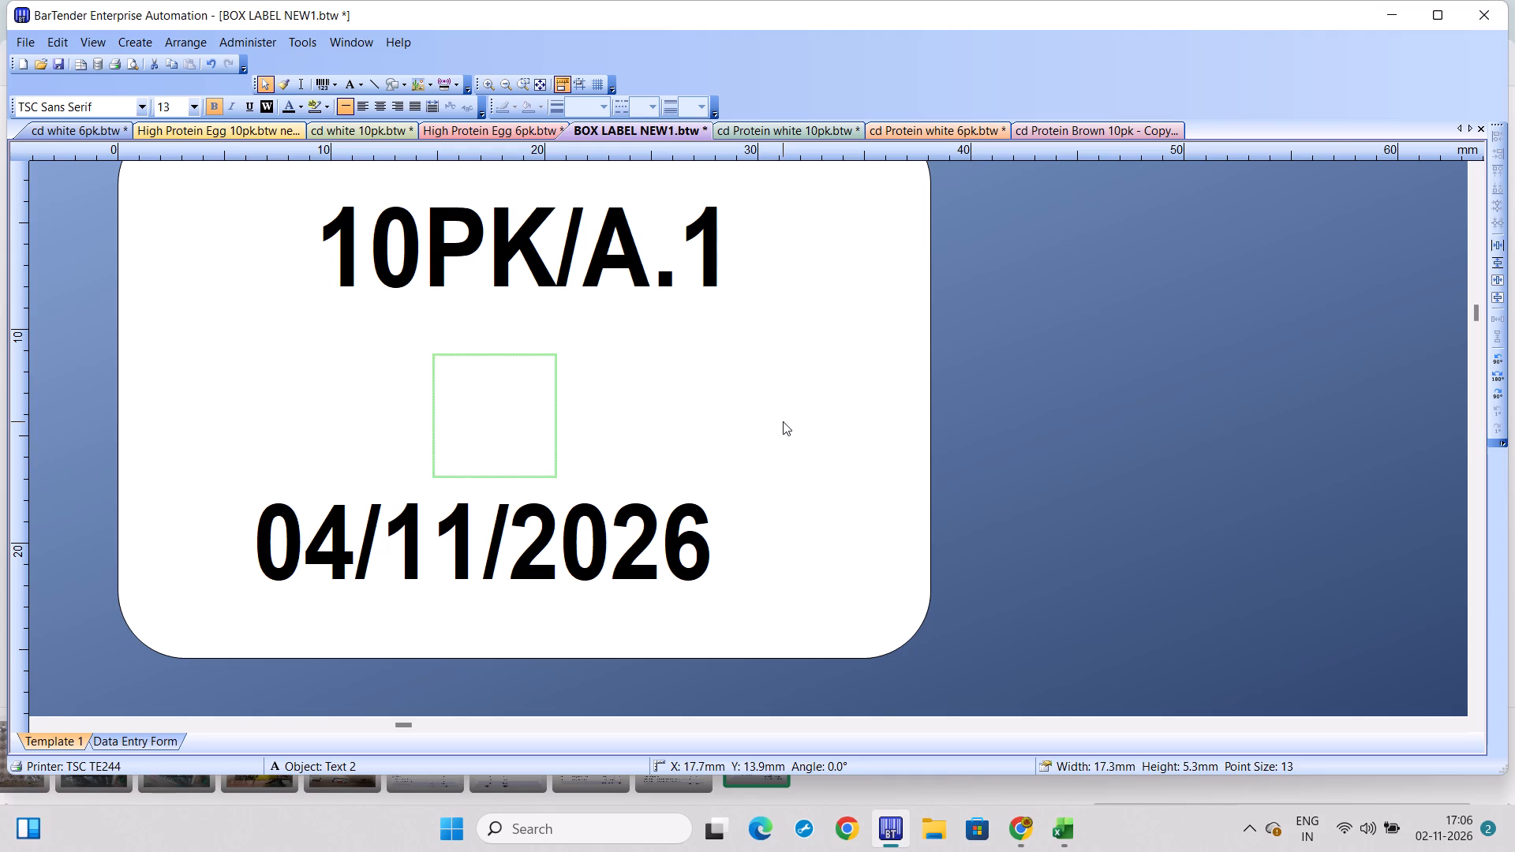
{"action": "type", "text": "ORANGE"}
{"action": "key", "text": "space"}
{"action": "type", "text": "YOLK"}
{"action": "key", "text": "Return"}
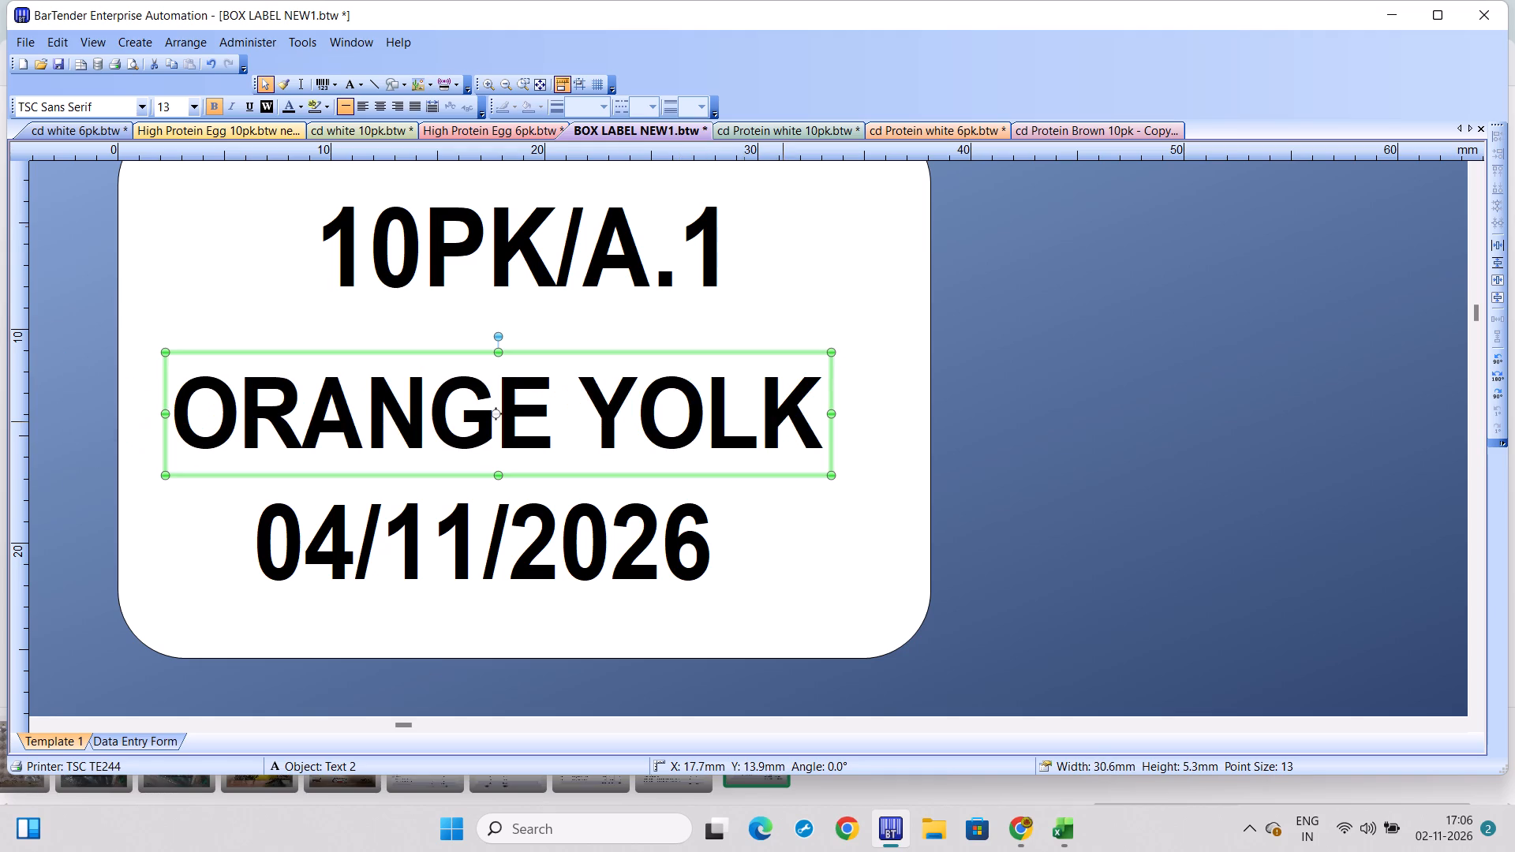
Print 30 copies of the 10PK/A.1 ORANGE YOLK box label dated 04/11/2026 on the TSC TE244 printer.
{"action": "key", "text": "ctrl+p"}
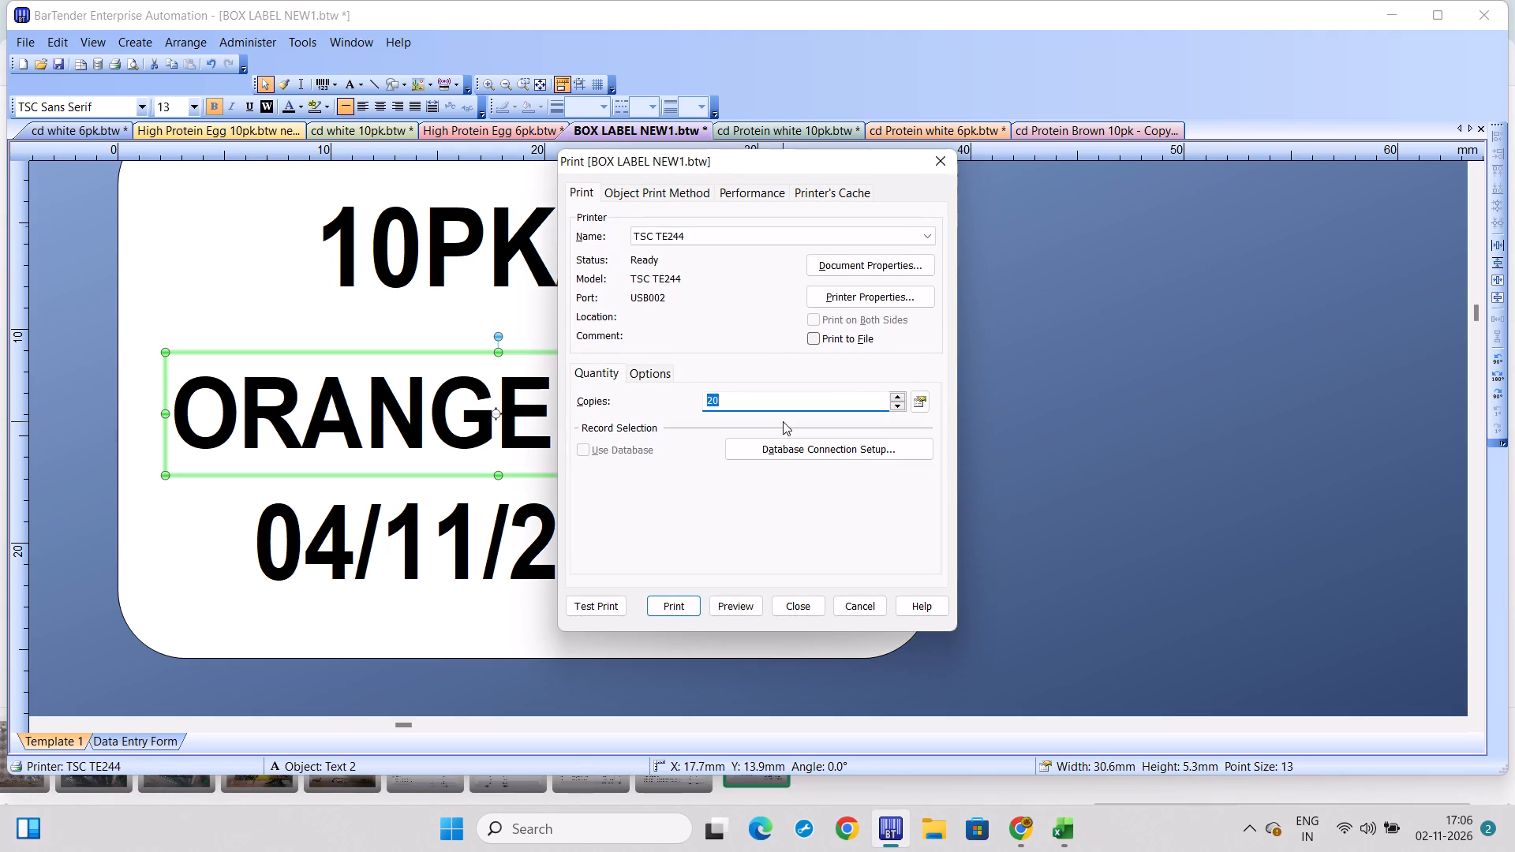
{"action": "key", "text": "BackSpace"}
{"action": "type", "text": "30"}
{"action": "key", "text": "Return"}
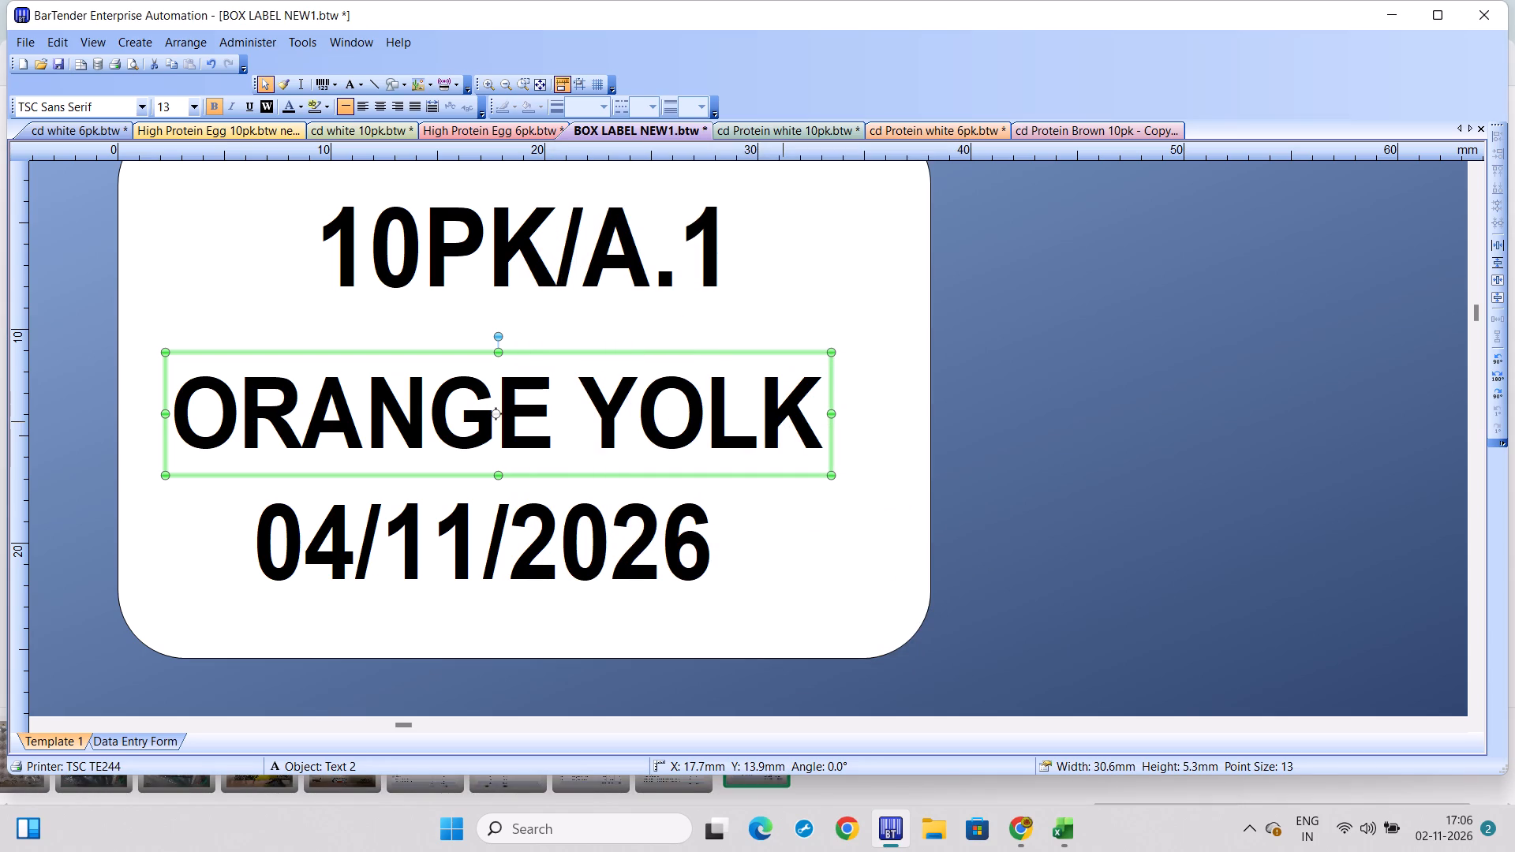
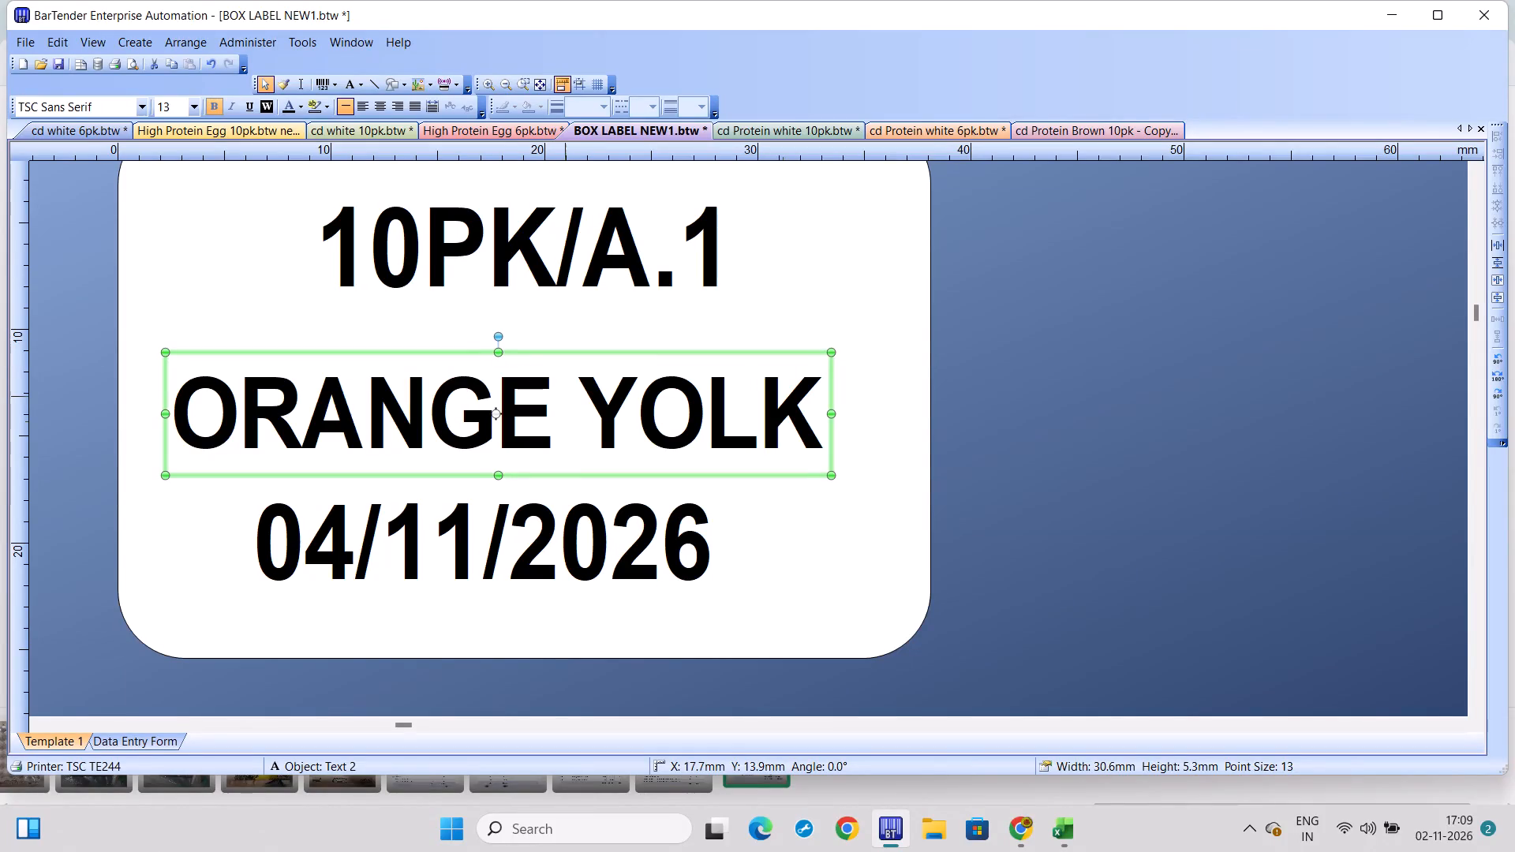
Replace the product name in the box label's middle line with TABLE WHITE.
{"action": "left_click", "coordinate": [567, 398]}
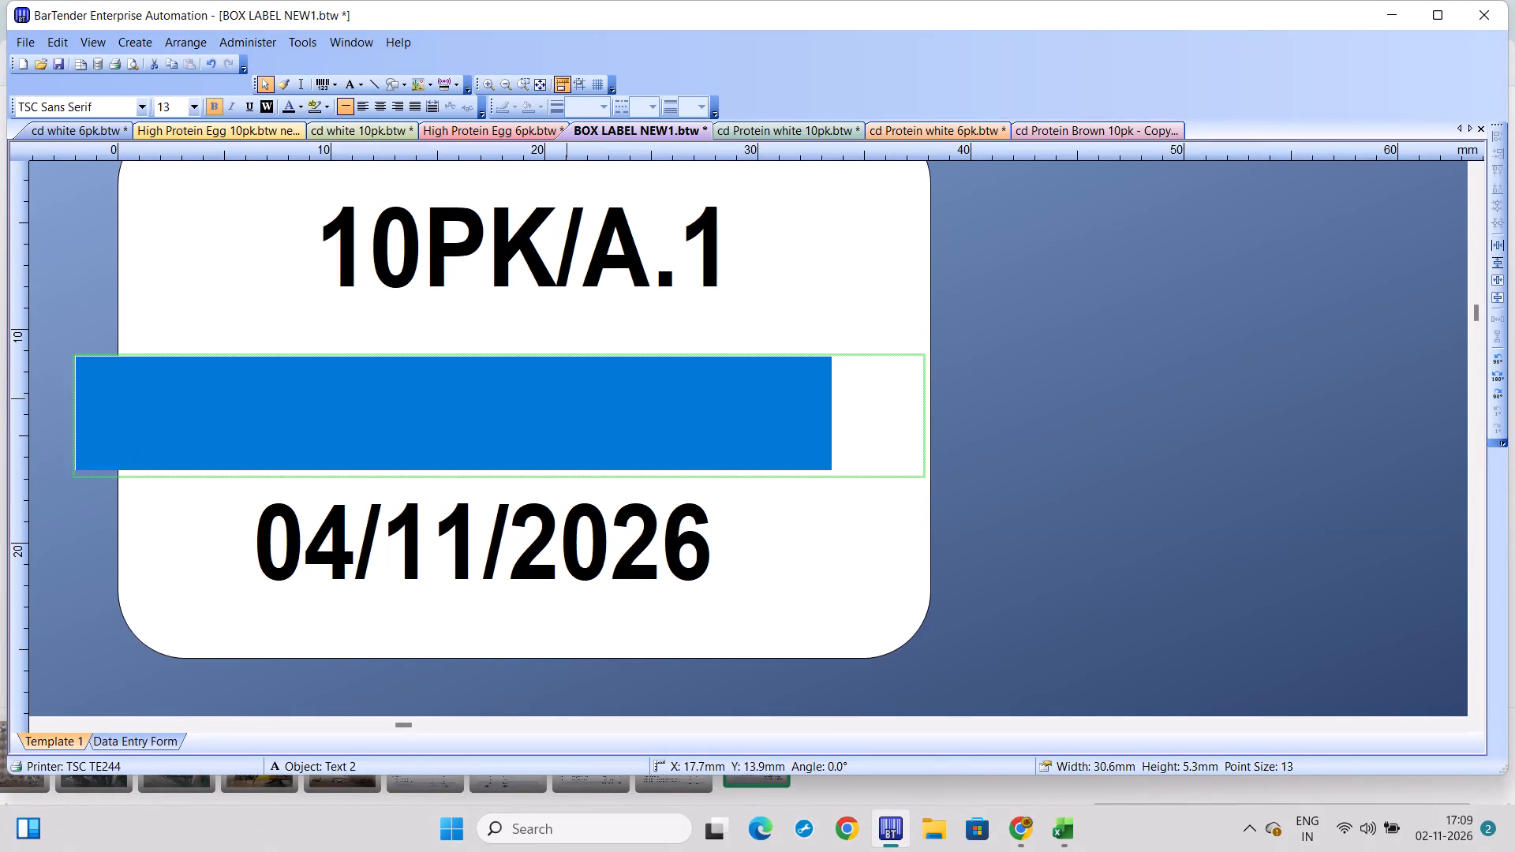
{"action": "left_click", "coordinate": [516, 394]}
{"action": "key", "text": "BackSpace"}
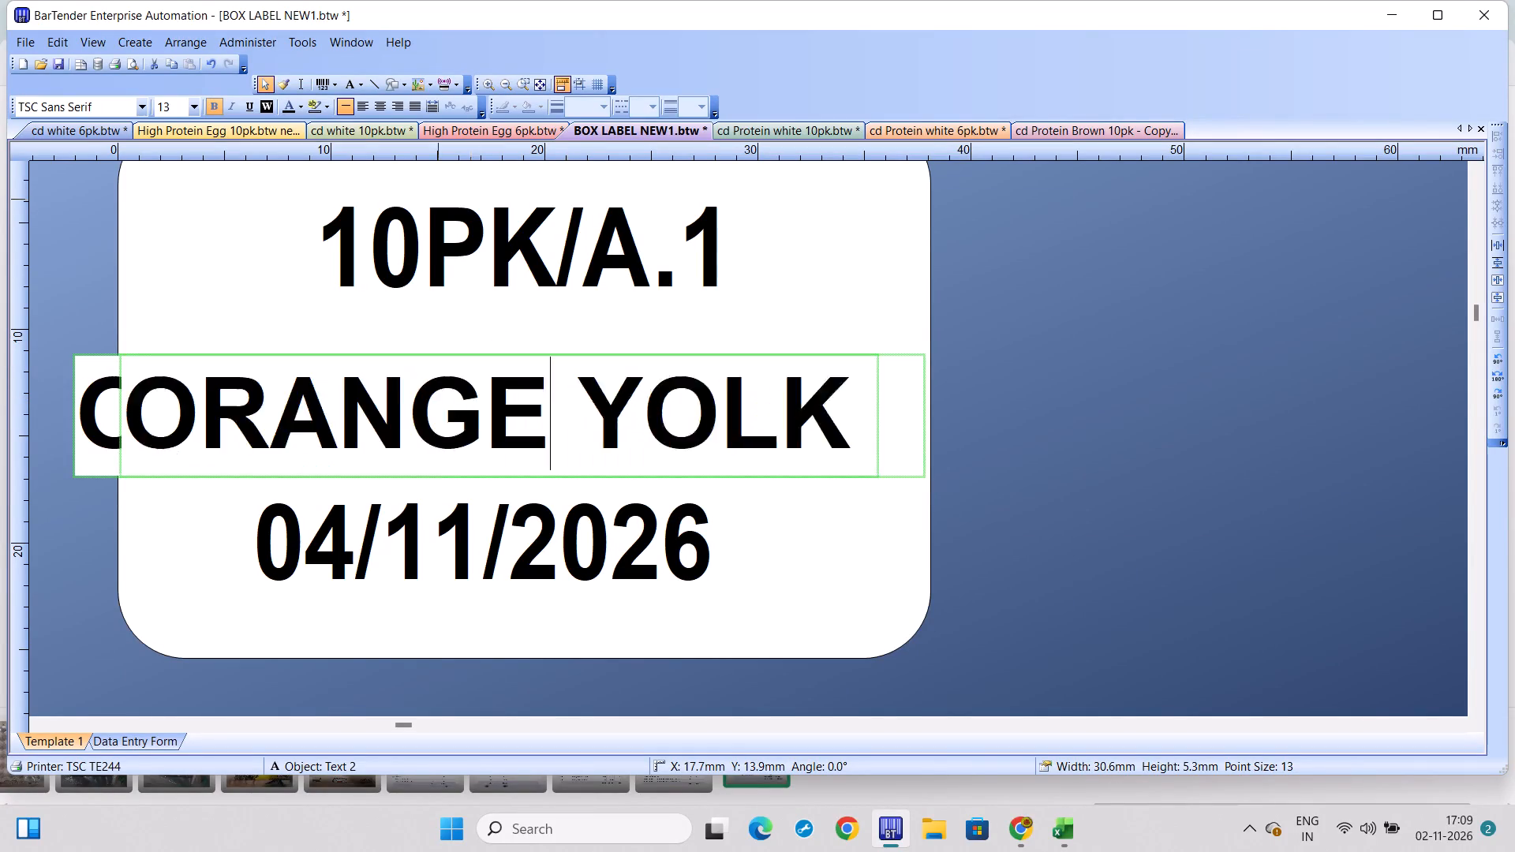
{"action": "key", "text": "BackSpace"}
{"action": "key", "text": "BackSpace"}
{"action": "key", "text": "BackSpace"}
{"action": "key", "text": "BackSpace"}
{"action": "key", "text": "BackSpace"}
{"action": "type", "text": "TABLE"}
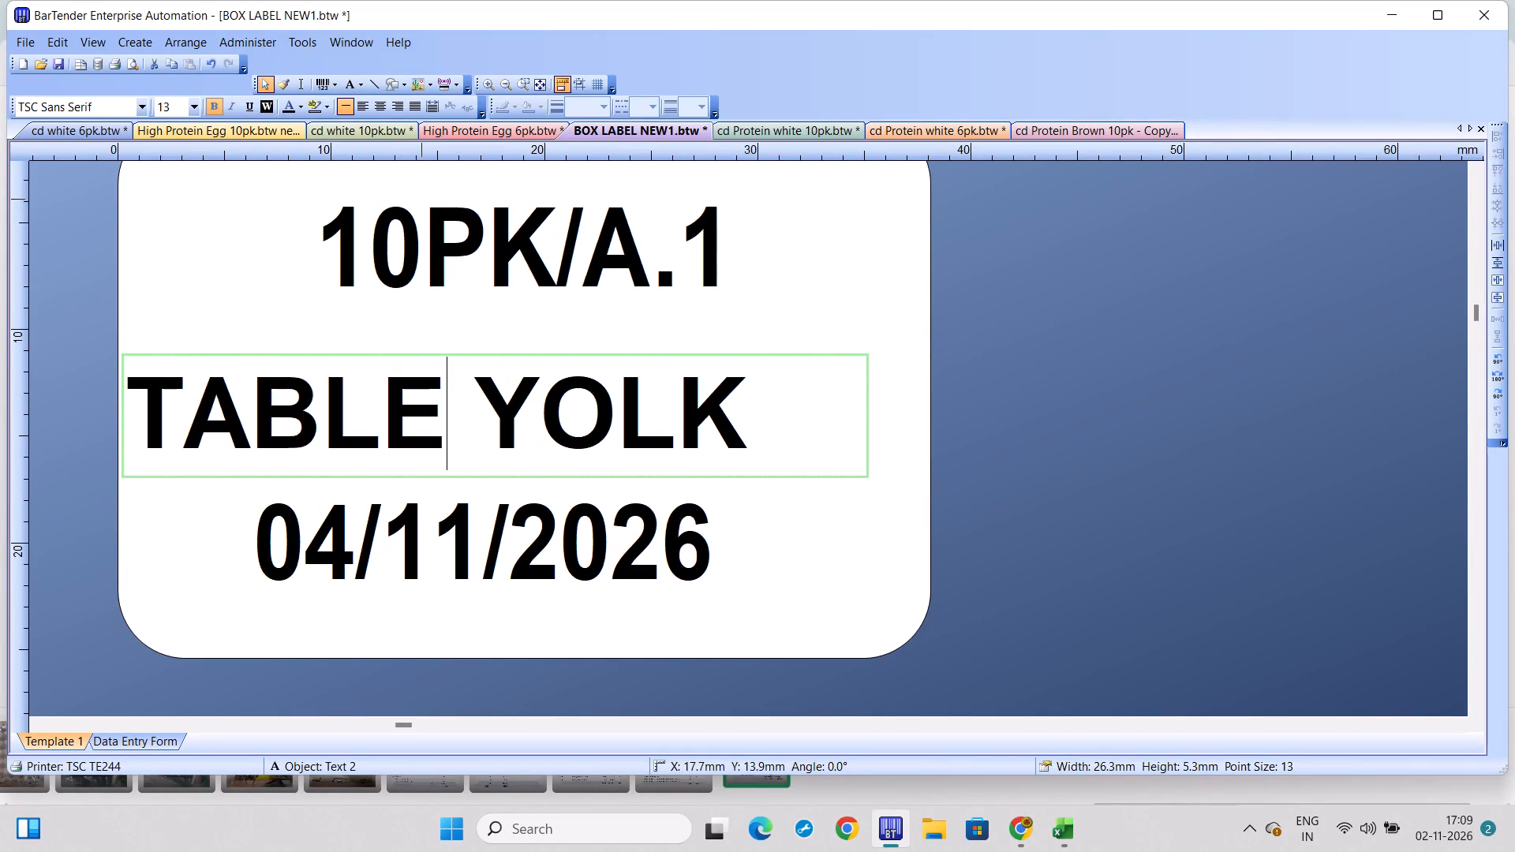
{"action": "left_click", "coordinate": [750, 432]}
{"action": "key", "text": "BackSpace"}
{"action": "key", "text": "BackSpace"}
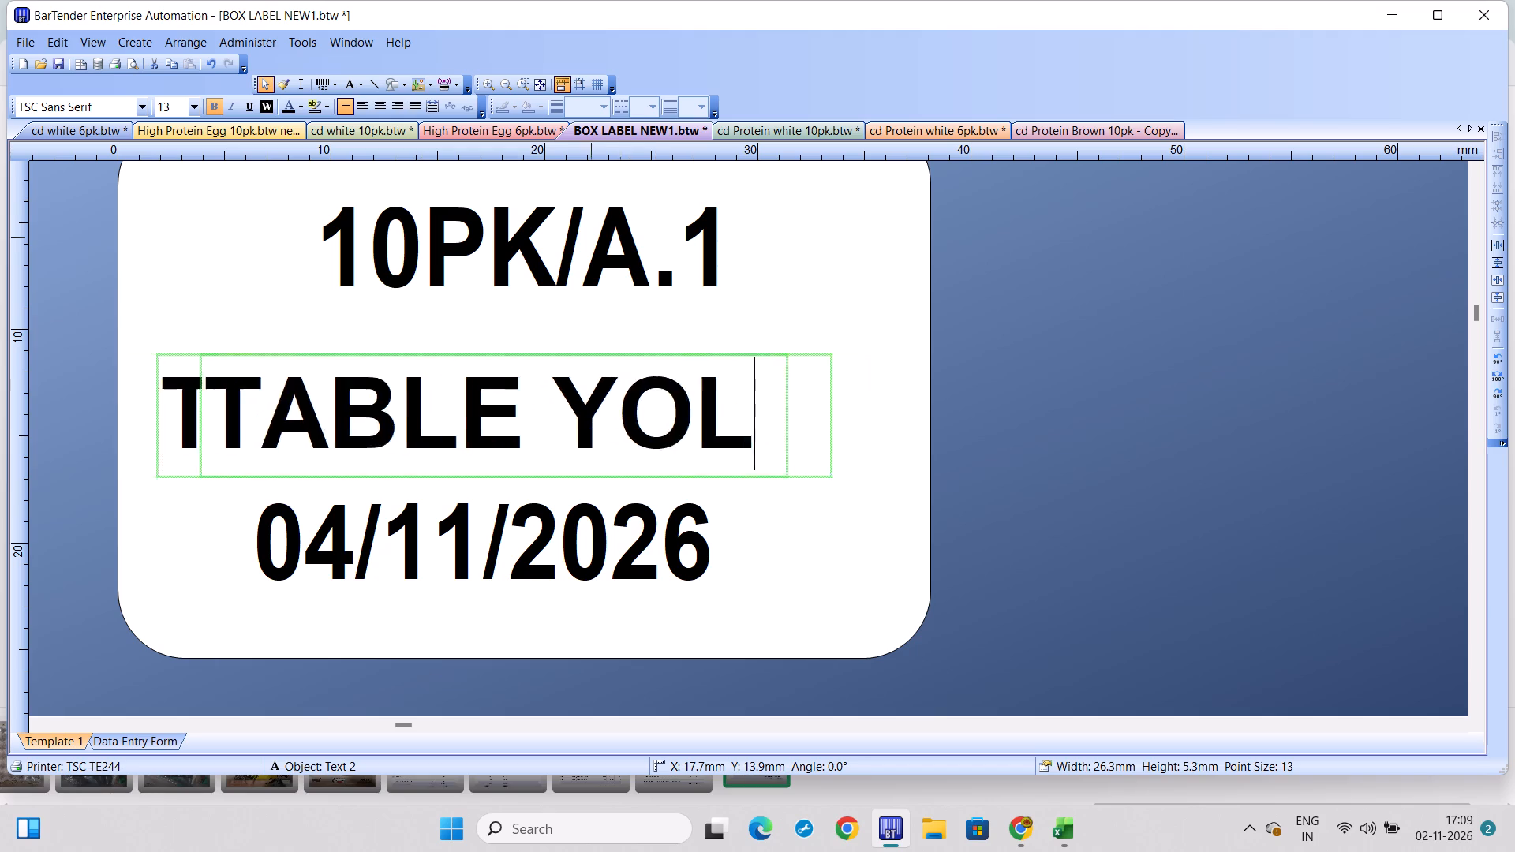
{"action": "key", "text": "BackSpace"}
{"action": "key", "text": "BackSpace"}
{"action": "type", "text": "WHITE"}
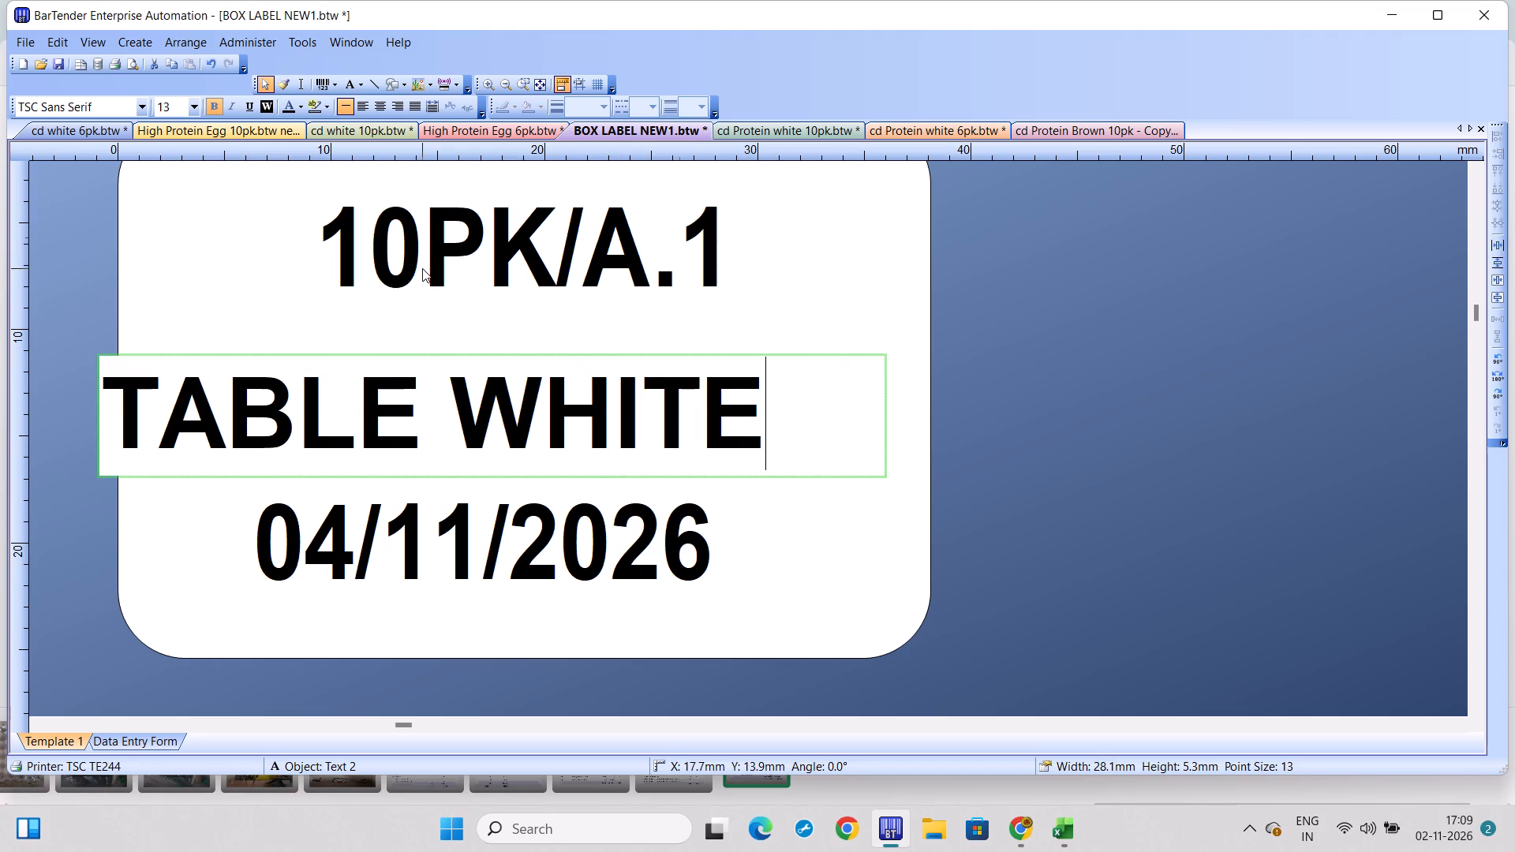
Change the pack size in the box label's top line so it reads 6PK/A.1.
{"action": "left_click", "coordinate": [422, 268]}
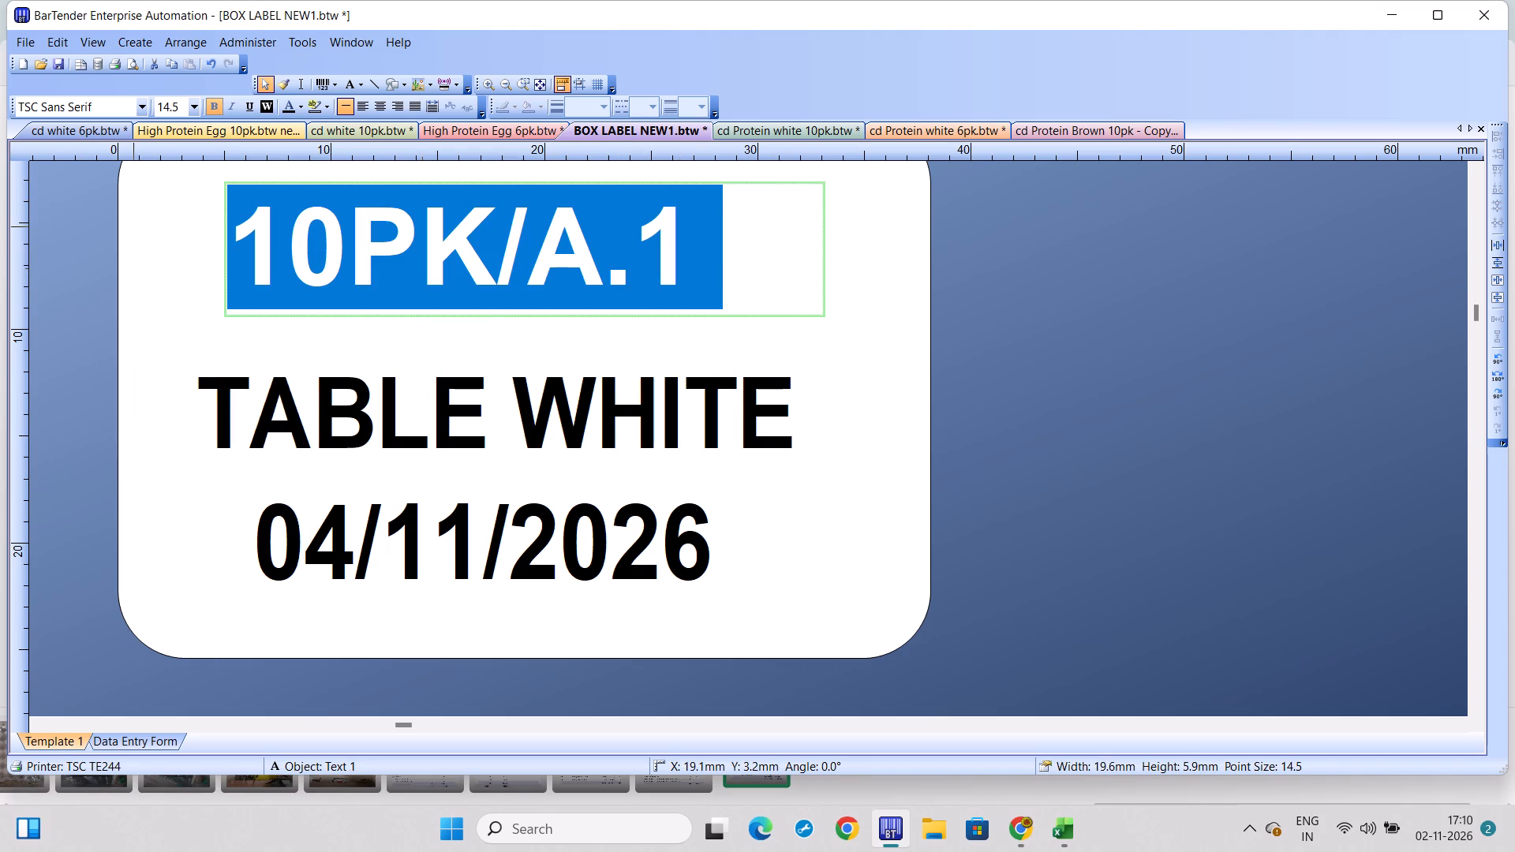
{"action": "left_click", "coordinate": [331, 249]}
{"action": "key", "text": "BackSpace"}
{"action": "key", "text": "BackSpace"}
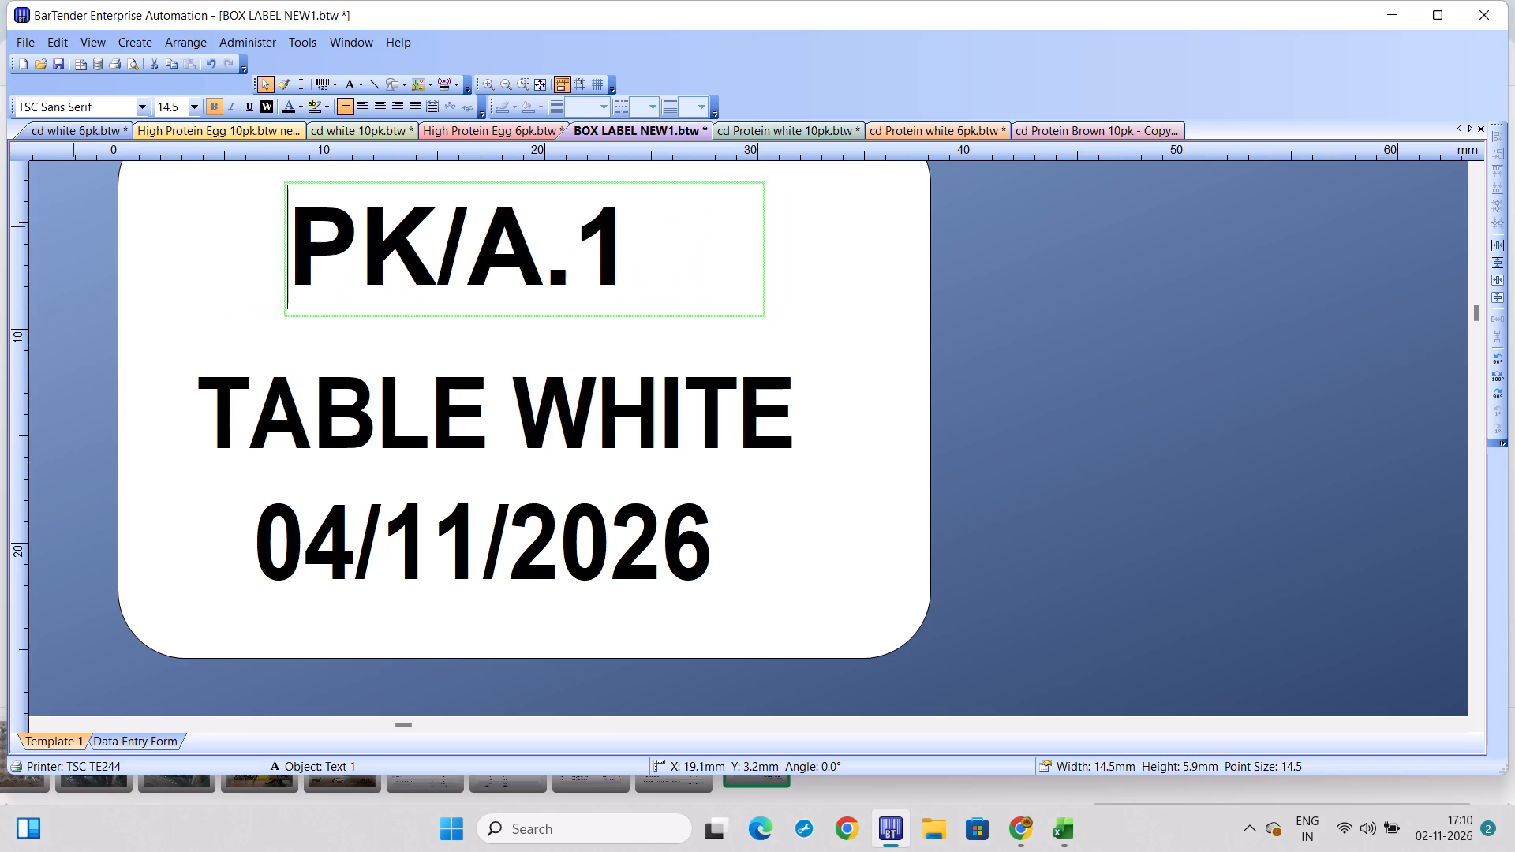
{"action": "key", "text": "6"}
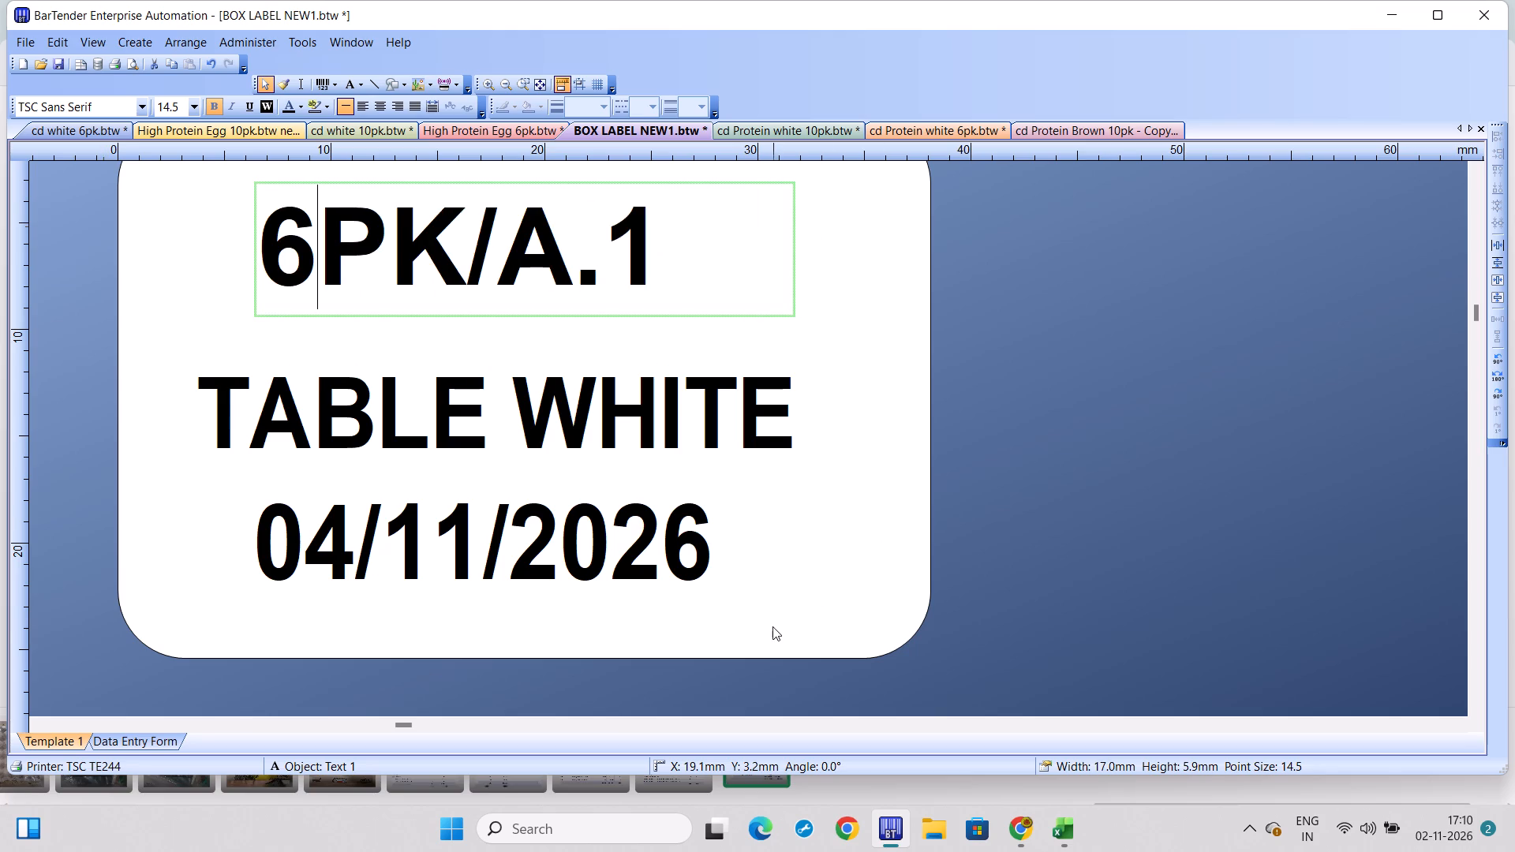
Print 60 copies of the 6PK/A.1 TABLE WHITE box label dated 04/11/2026 on the TSC TE244 printer.
{"action": "key", "text": "ctrl+p"}
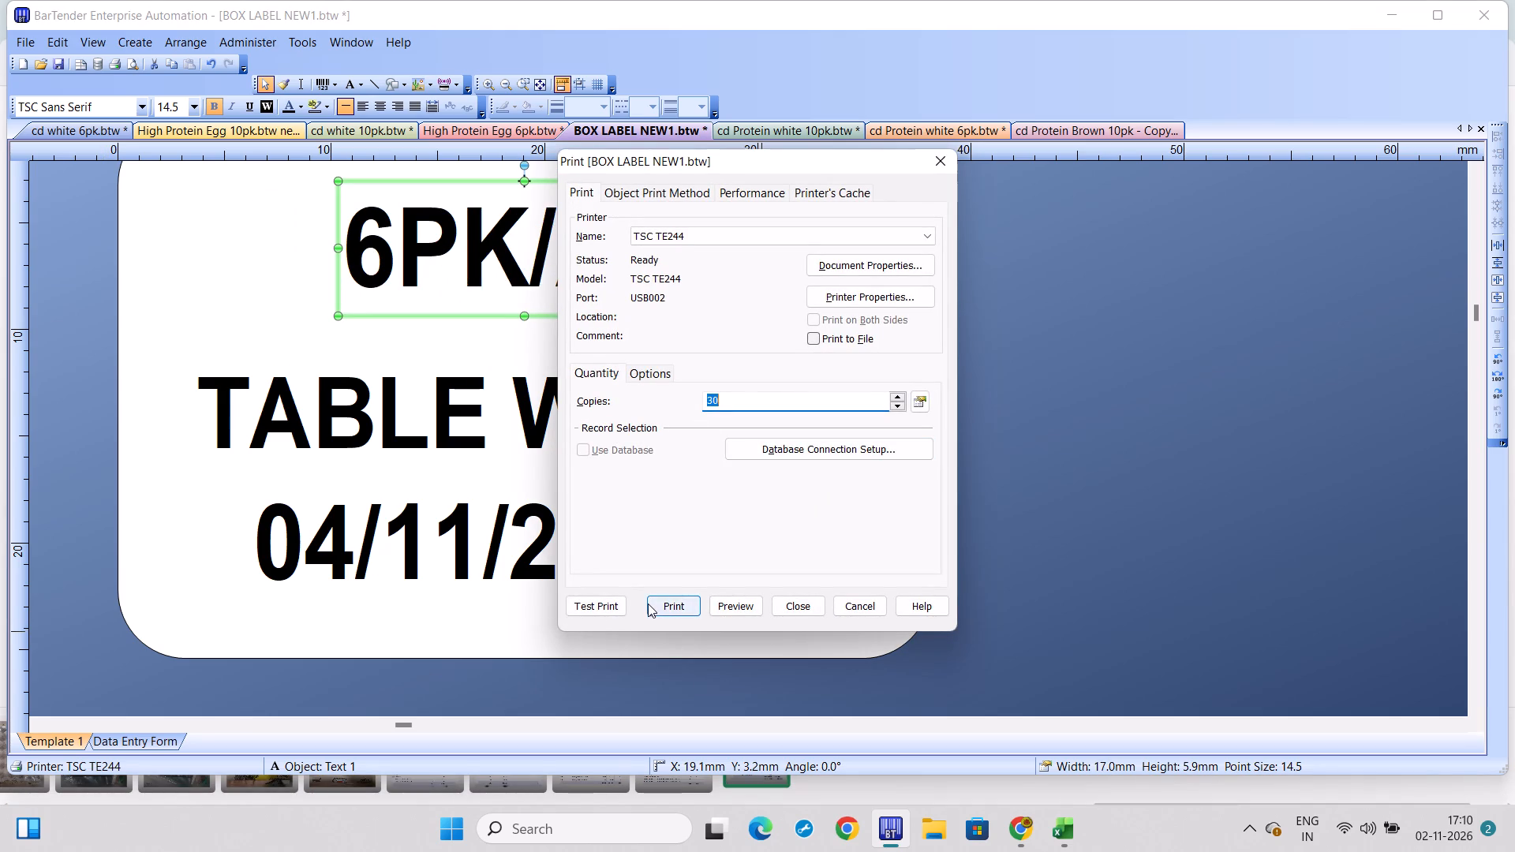
{"action": "left_click", "coordinate": [727, 394]}
{"action": "key", "text": "BackSpace"}
{"action": "key", "text": "BackSpace"}
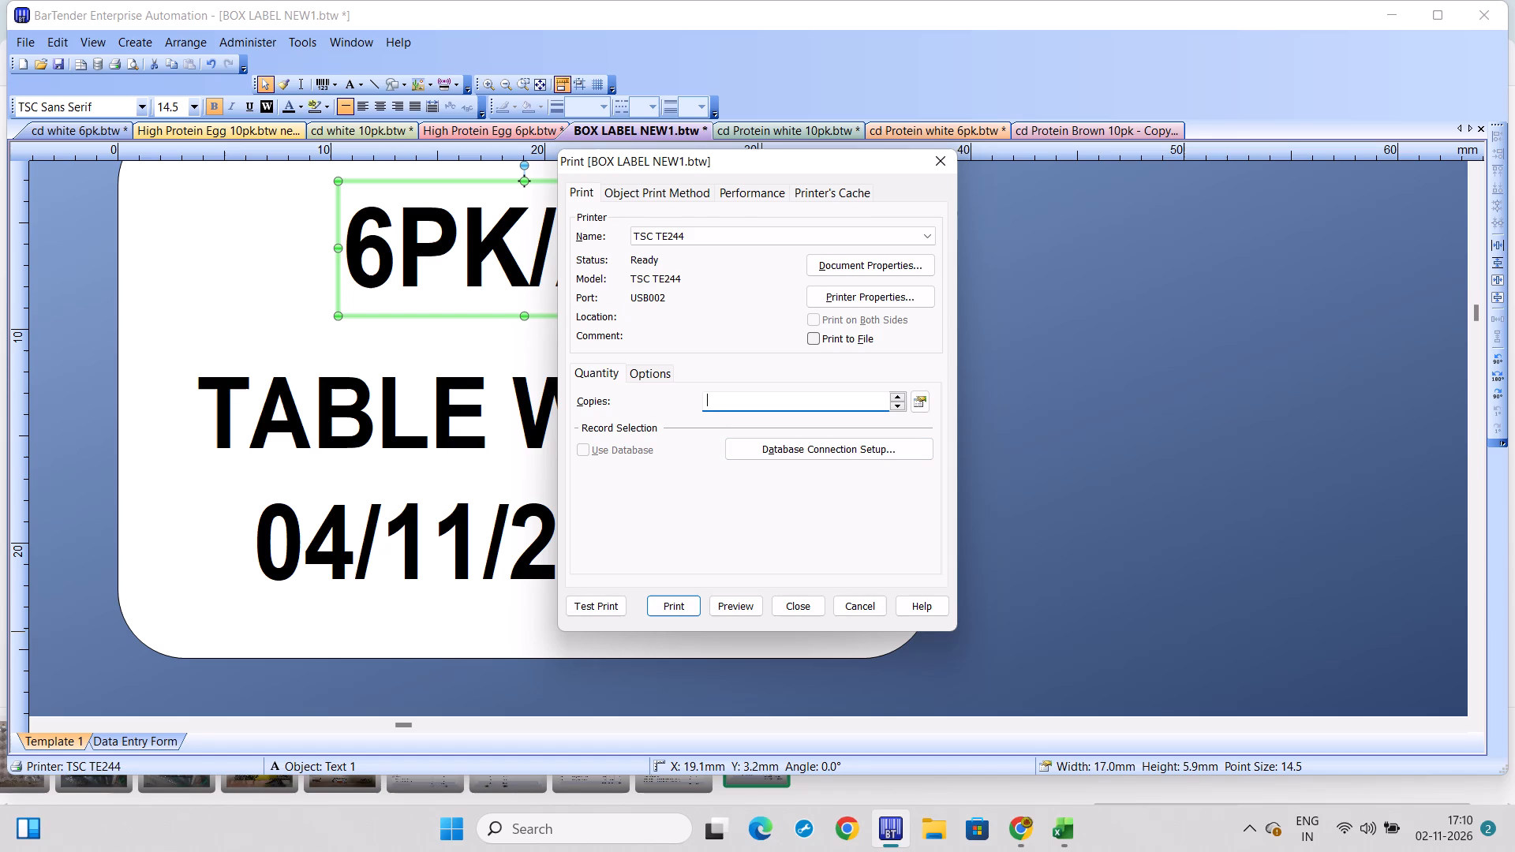
{"action": "type", "text": "60"}
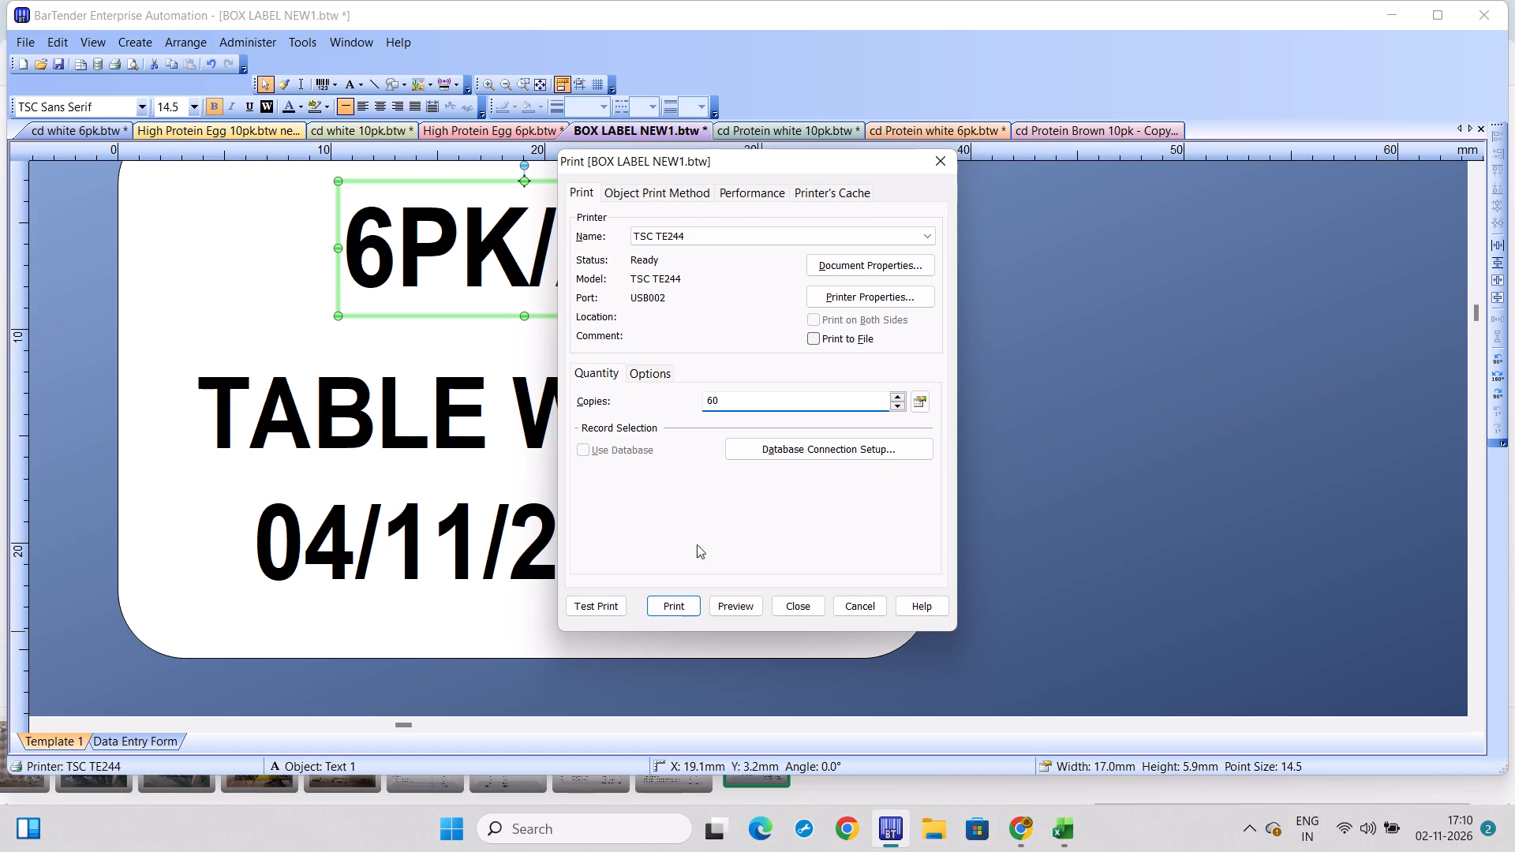
{"action": "left_click", "coordinate": [666, 604]}
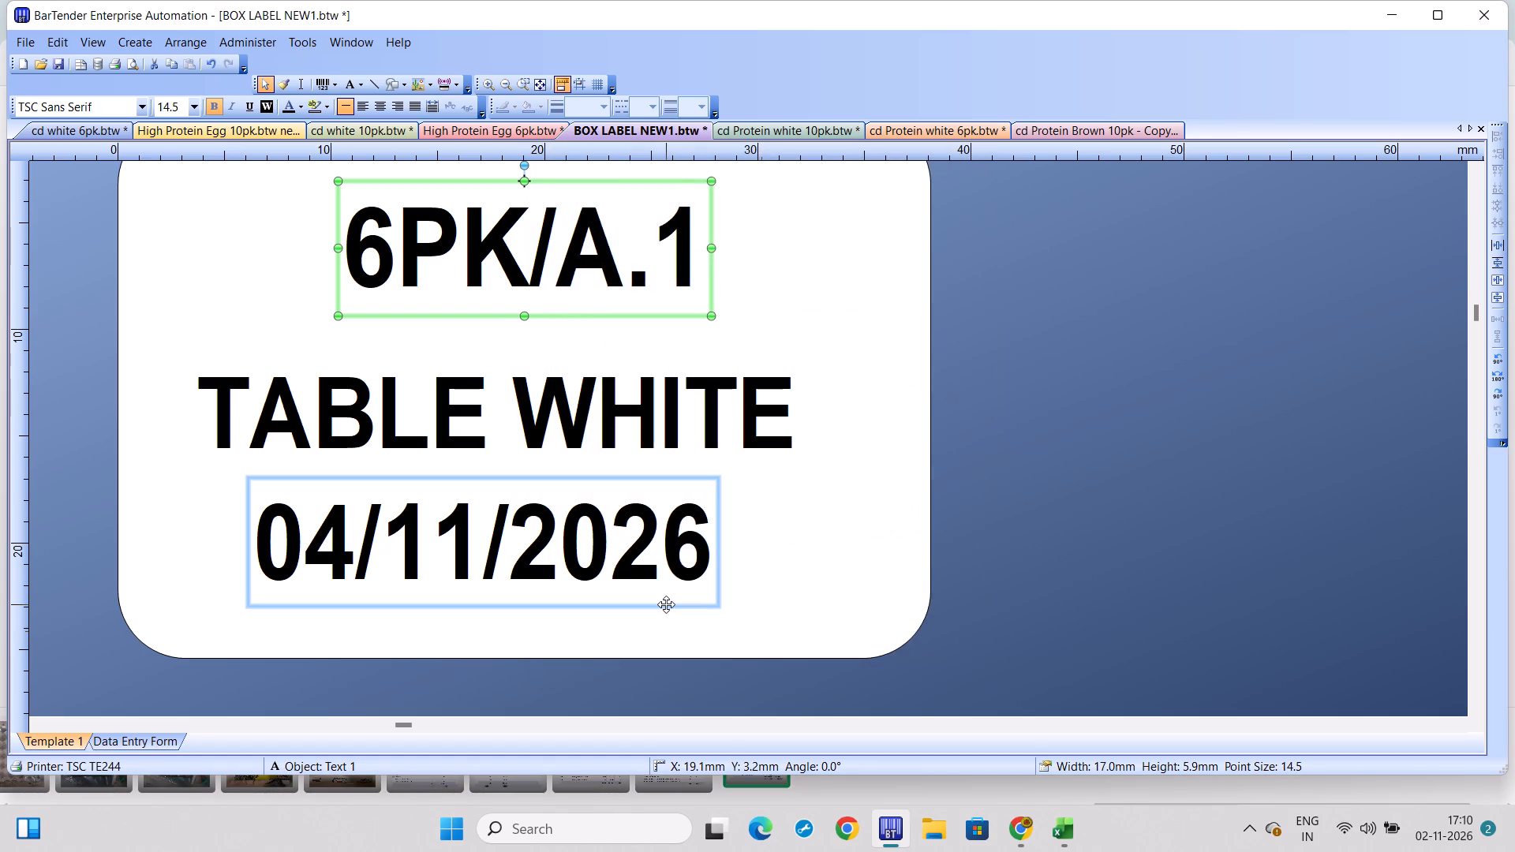
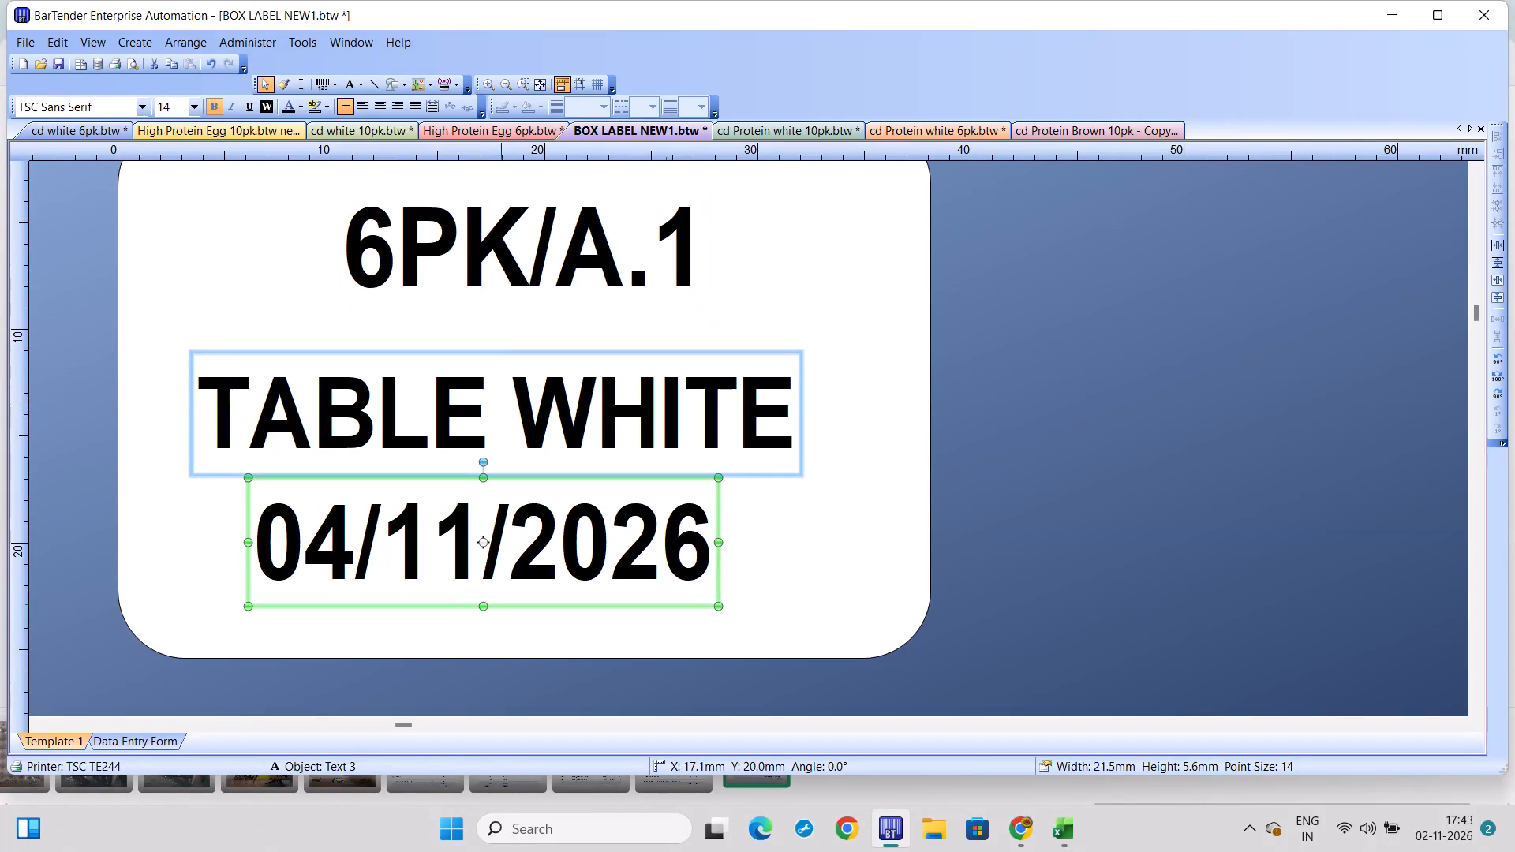
Replace the product name in the box label's middle line with ORANGE YOLK.
{"action": "left_click", "coordinate": [478, 422]}
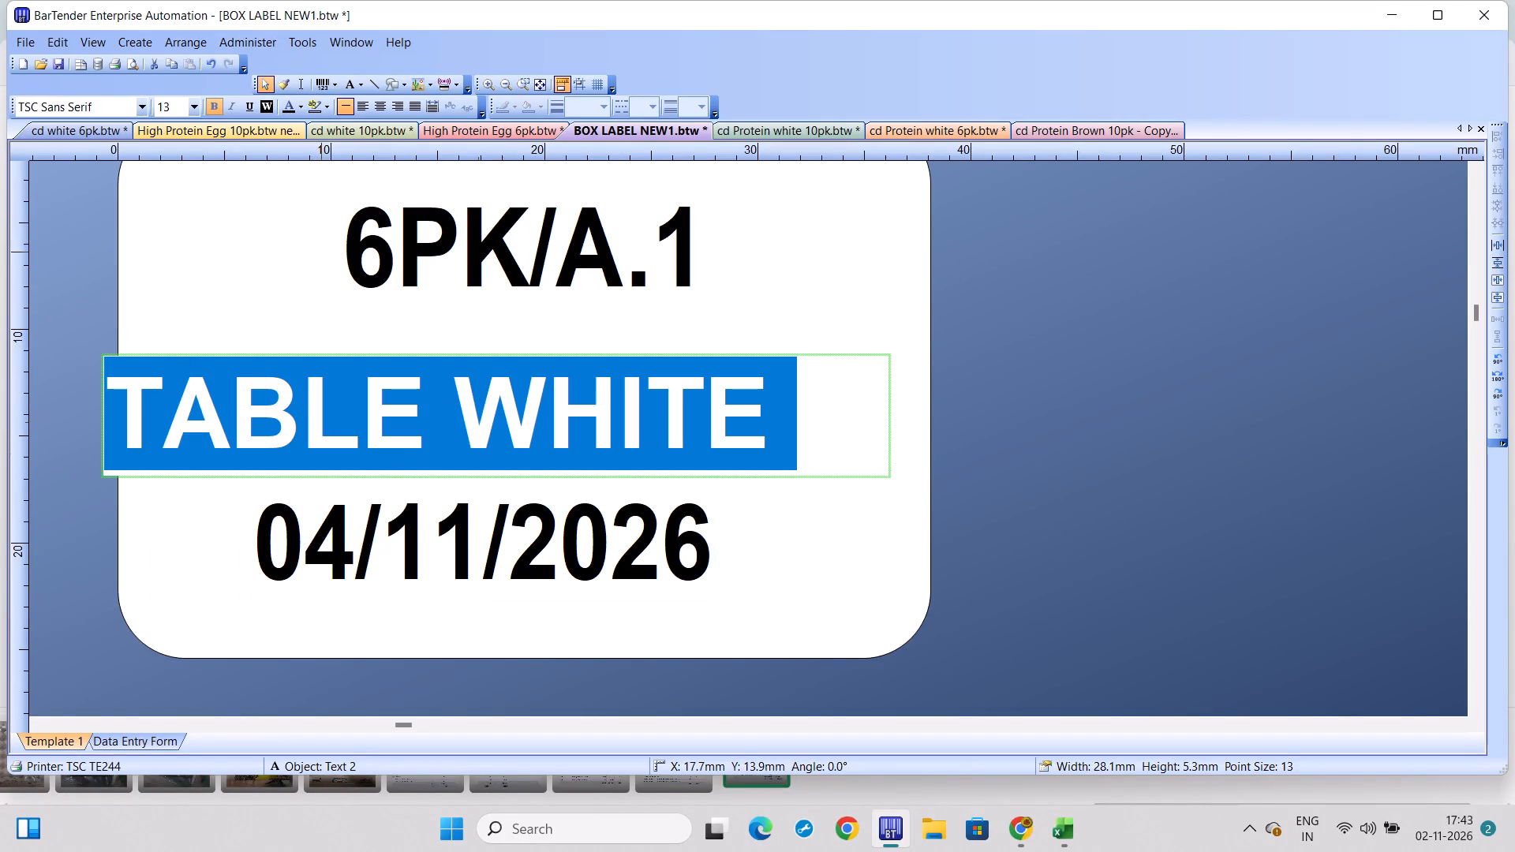
{"action": "left_click", "coordinate": [426, 431]}
{"action": "key", "text": "BackSpace"}
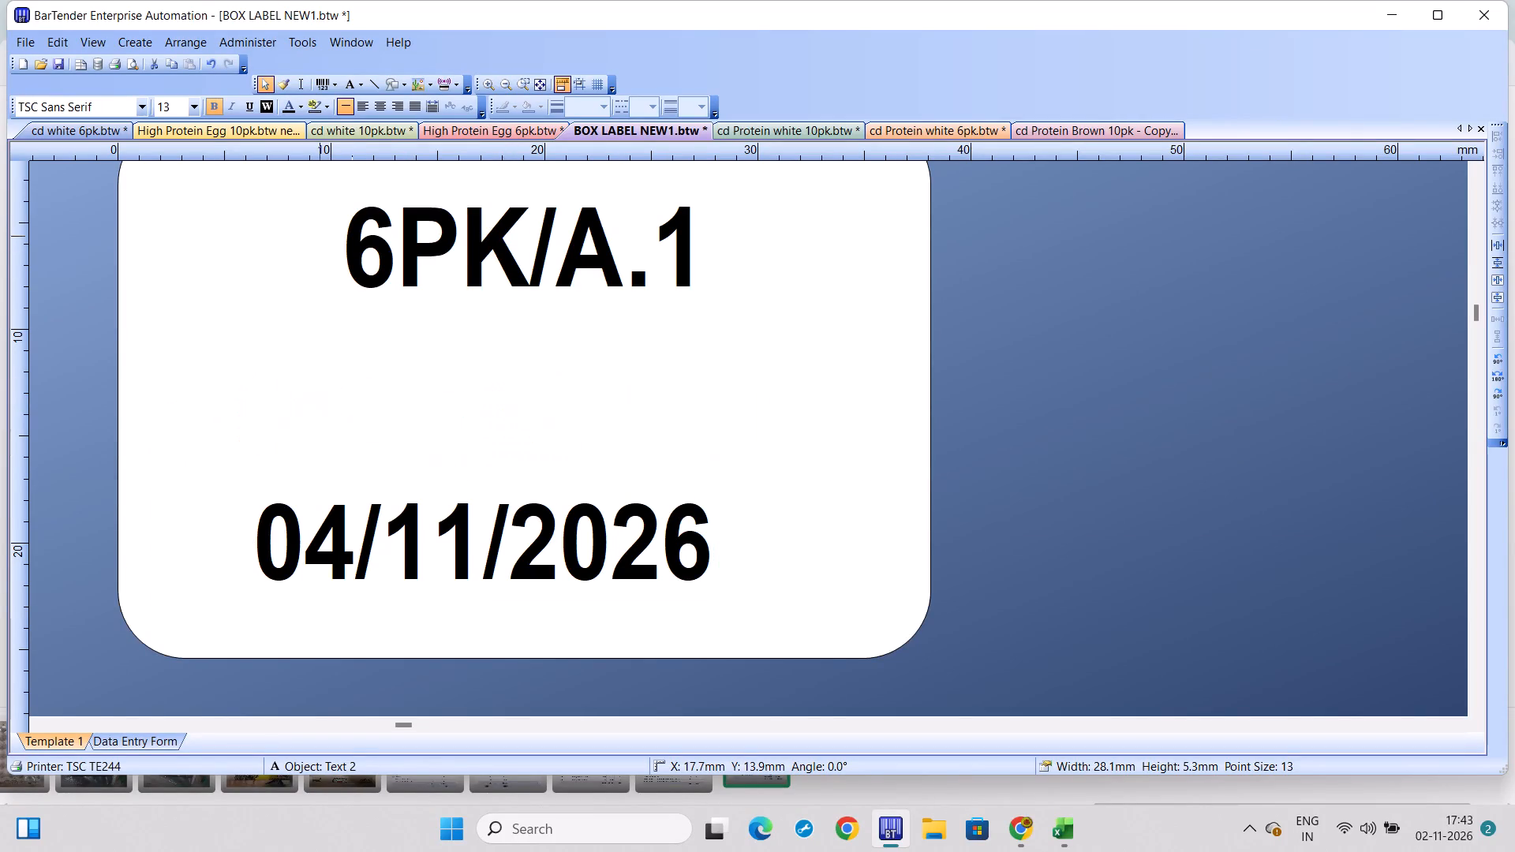
{"action": "key", "text": "BackSpace"}
{"action": "key", "text": "BackSpace"}
{"action": "key", "text": "BackSpace"}
{"action": "key", "text": "BackSpace"}
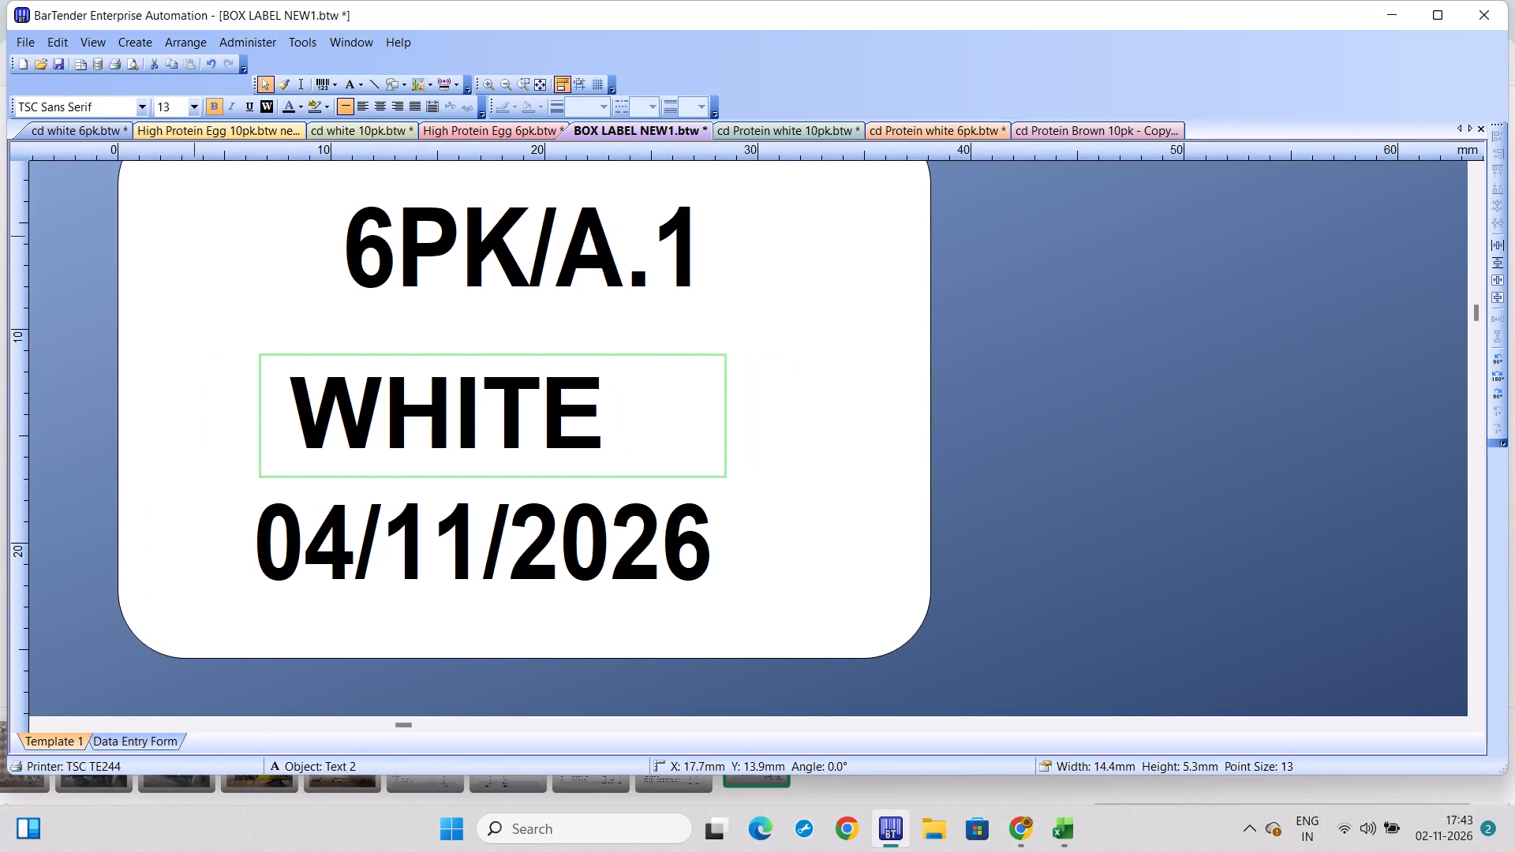
{"action": "type", "text": "ORA"}
{"action": "type", "text": "NGE"}
{"action": "left_click", "coordinate": [802, 405]}
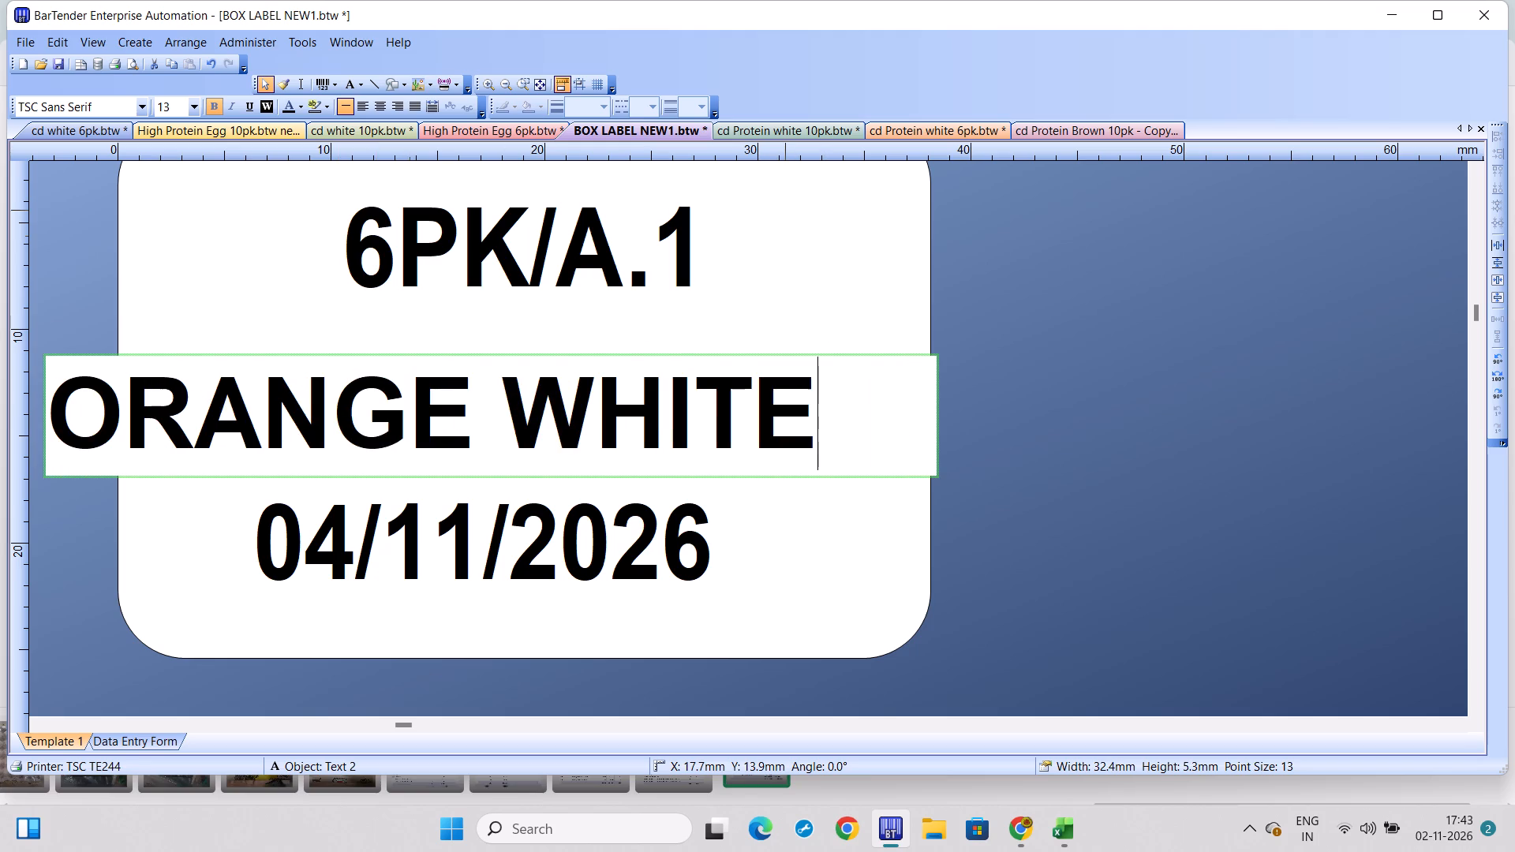
{"action": "key", "text": "BackSpace"}
{"action": "key", "text": "BackSpace"}
{"action": "key", "text": "BackSpace"}
{"action": "key", "text": "BackSpace"}
{"action": "key", "text": "BackSpace"}
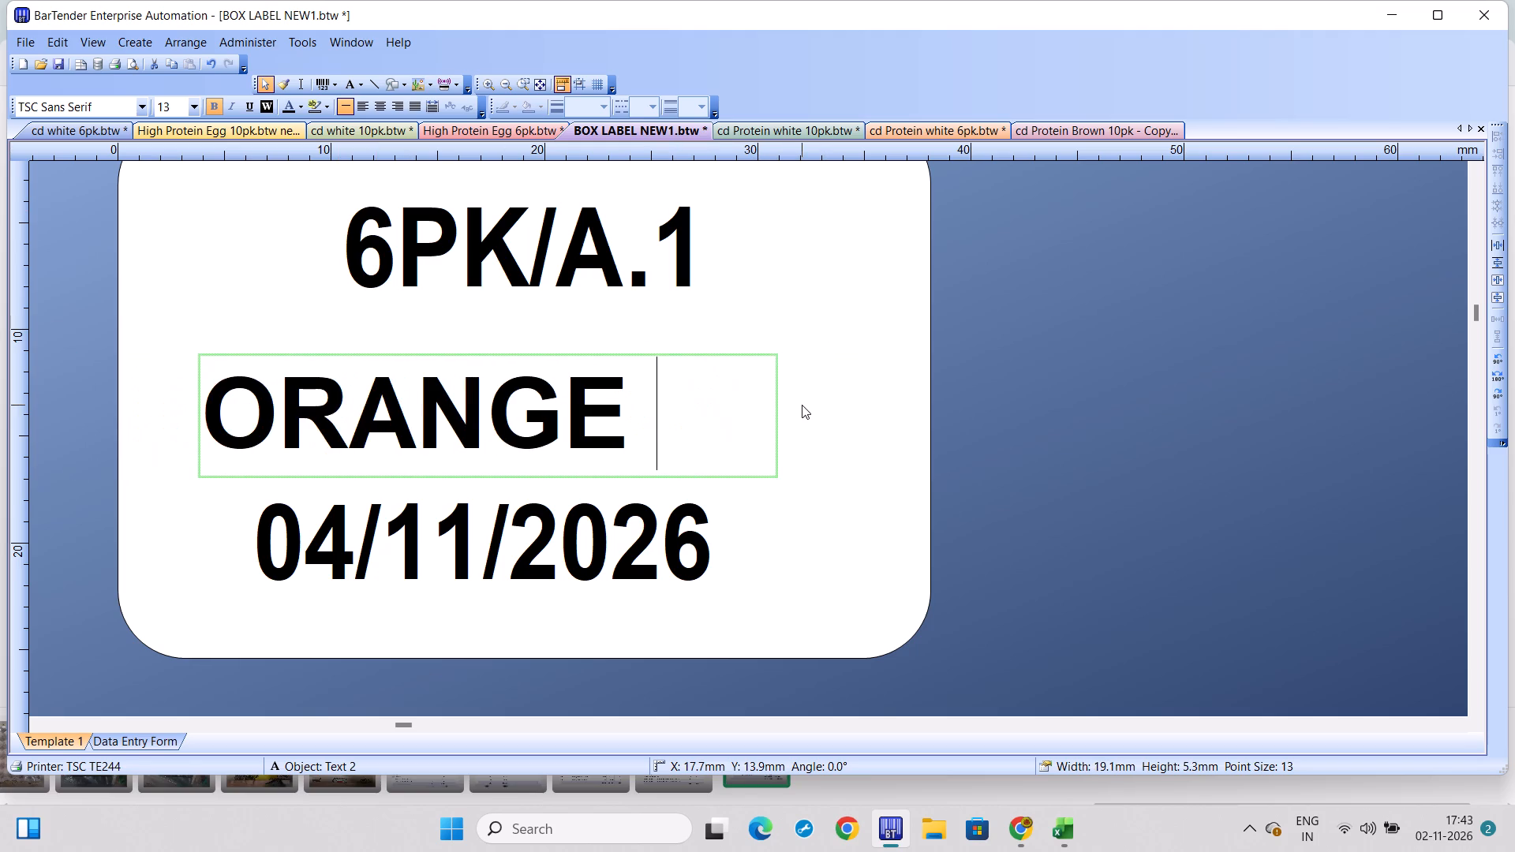
{"action": "type", "text": "YOLK"}
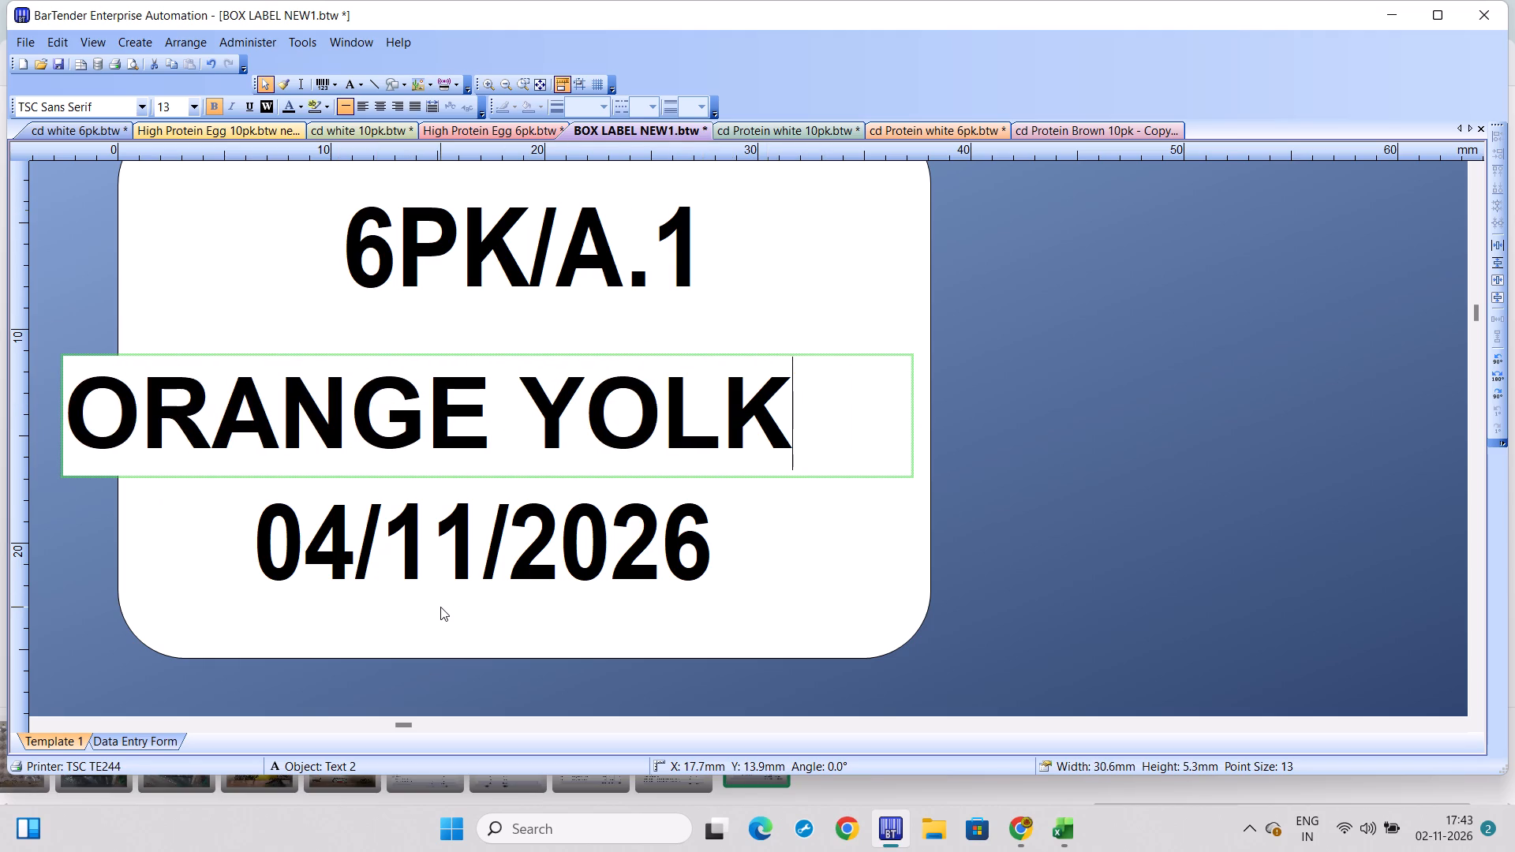
Print 6 copies of the 6PK/A.1 ORANGE YOLK box label dated 04/11/2026 on the TSC TE244 printer.
{"action": "key", "text": "ctrl+p"}
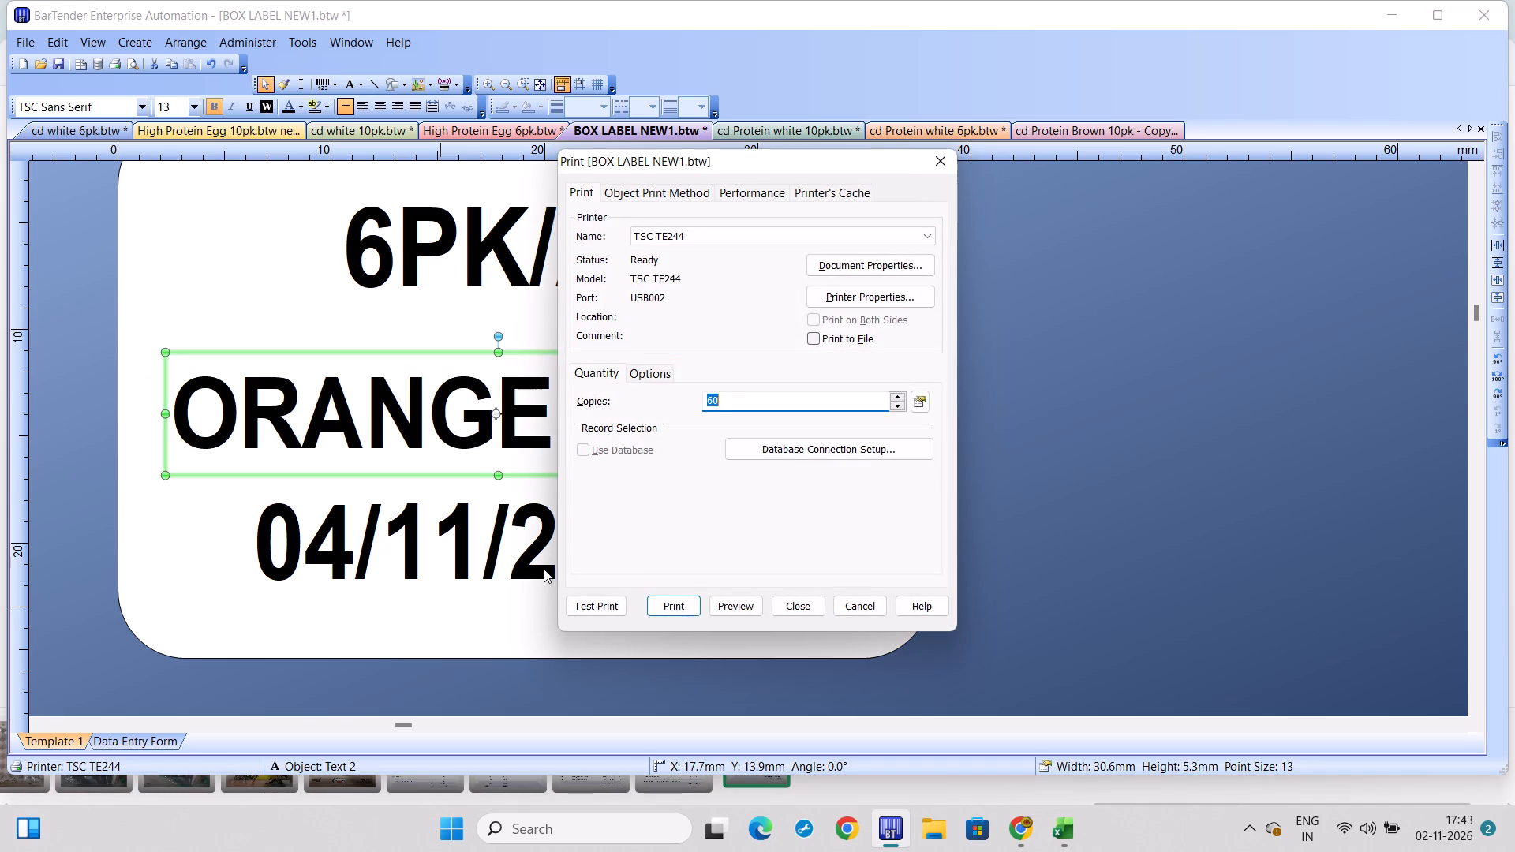
{"action": "left_click", "coordinate": [731, 400]}
{"action": "key", "text": "BackSpace"}
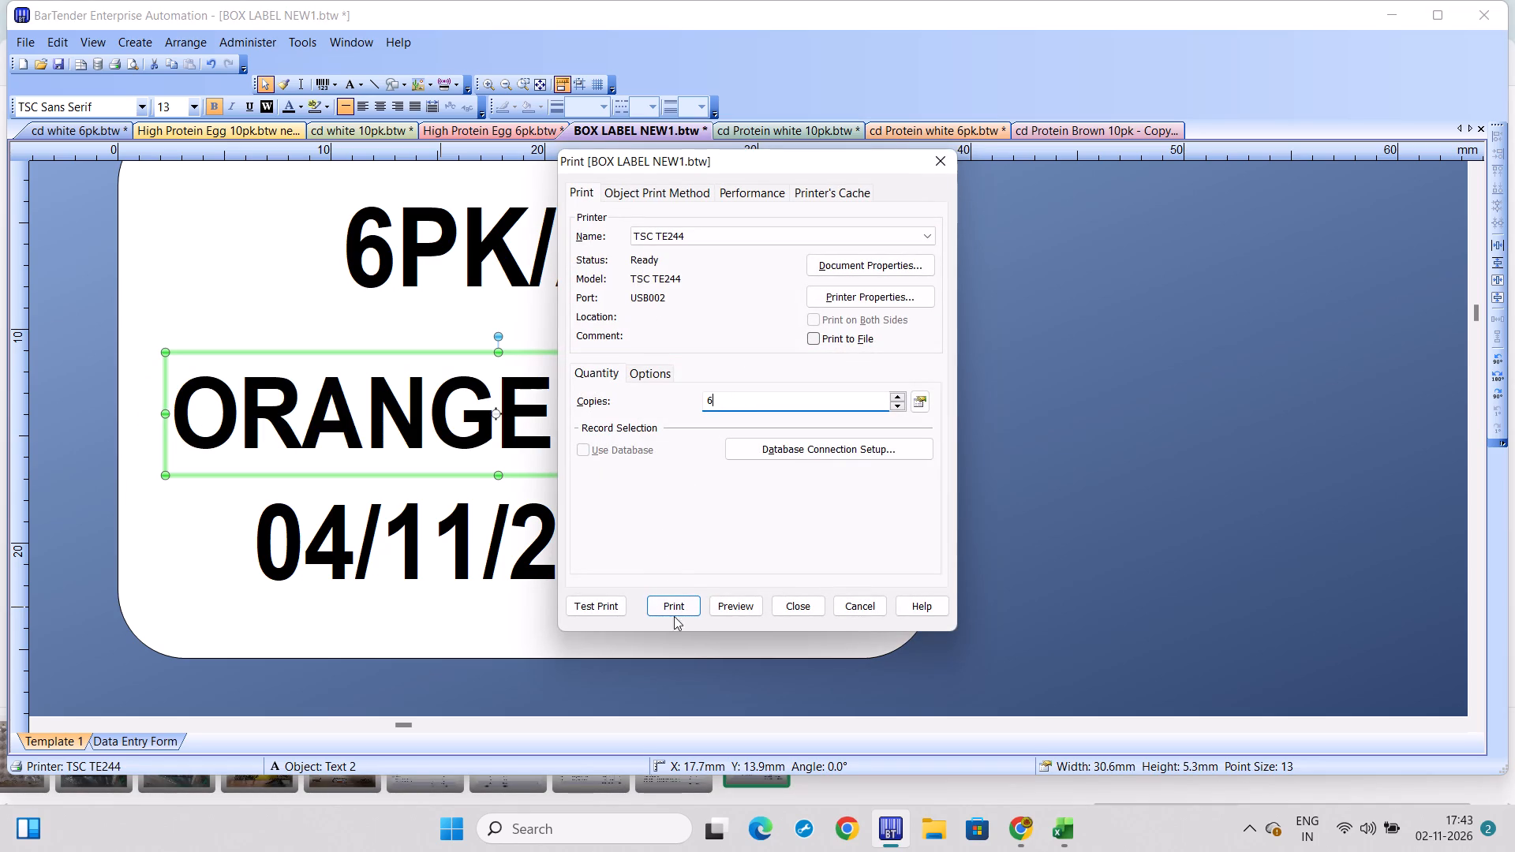
{"action": "left_click", "coordinate": [675, 593]}
{"action": "left_click", "coordinate": [673, 611]}
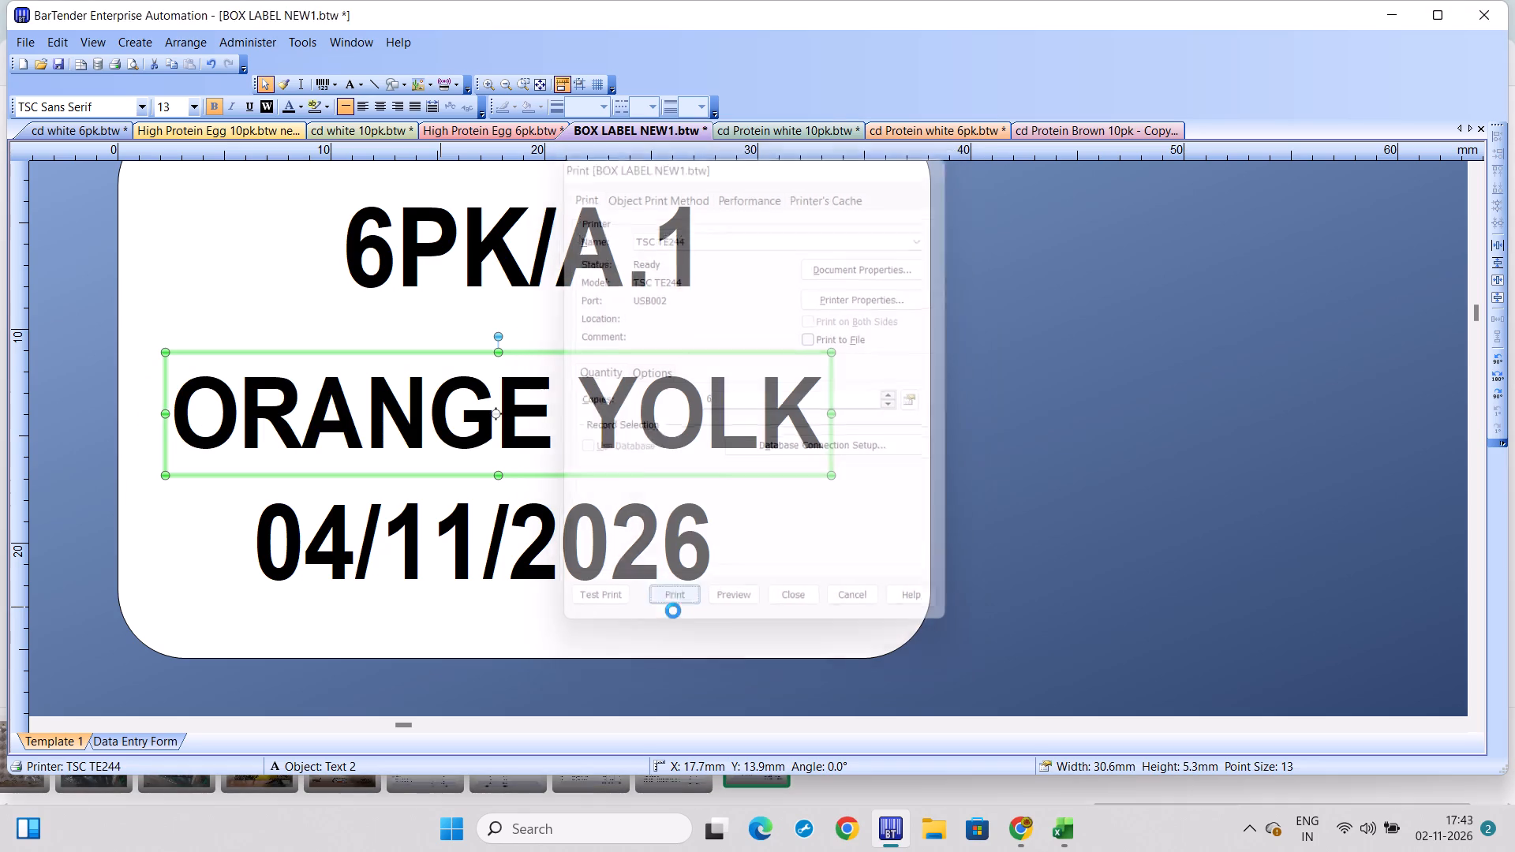
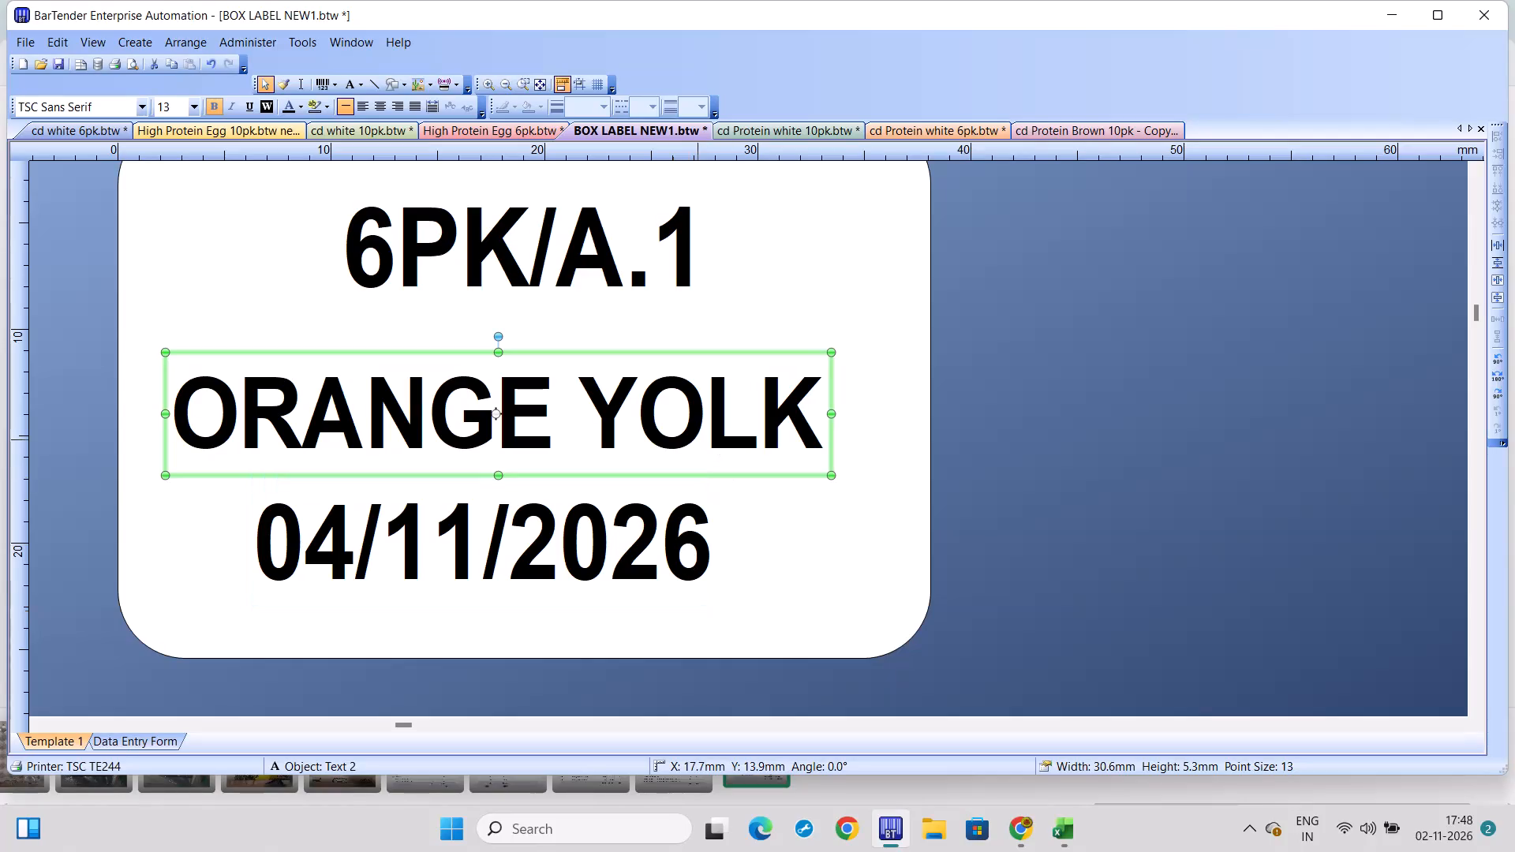
Replace the product name in the box label's middle line with PROTEIN MAX.
{"action": "left_click", "coordinate": [677, 409]}
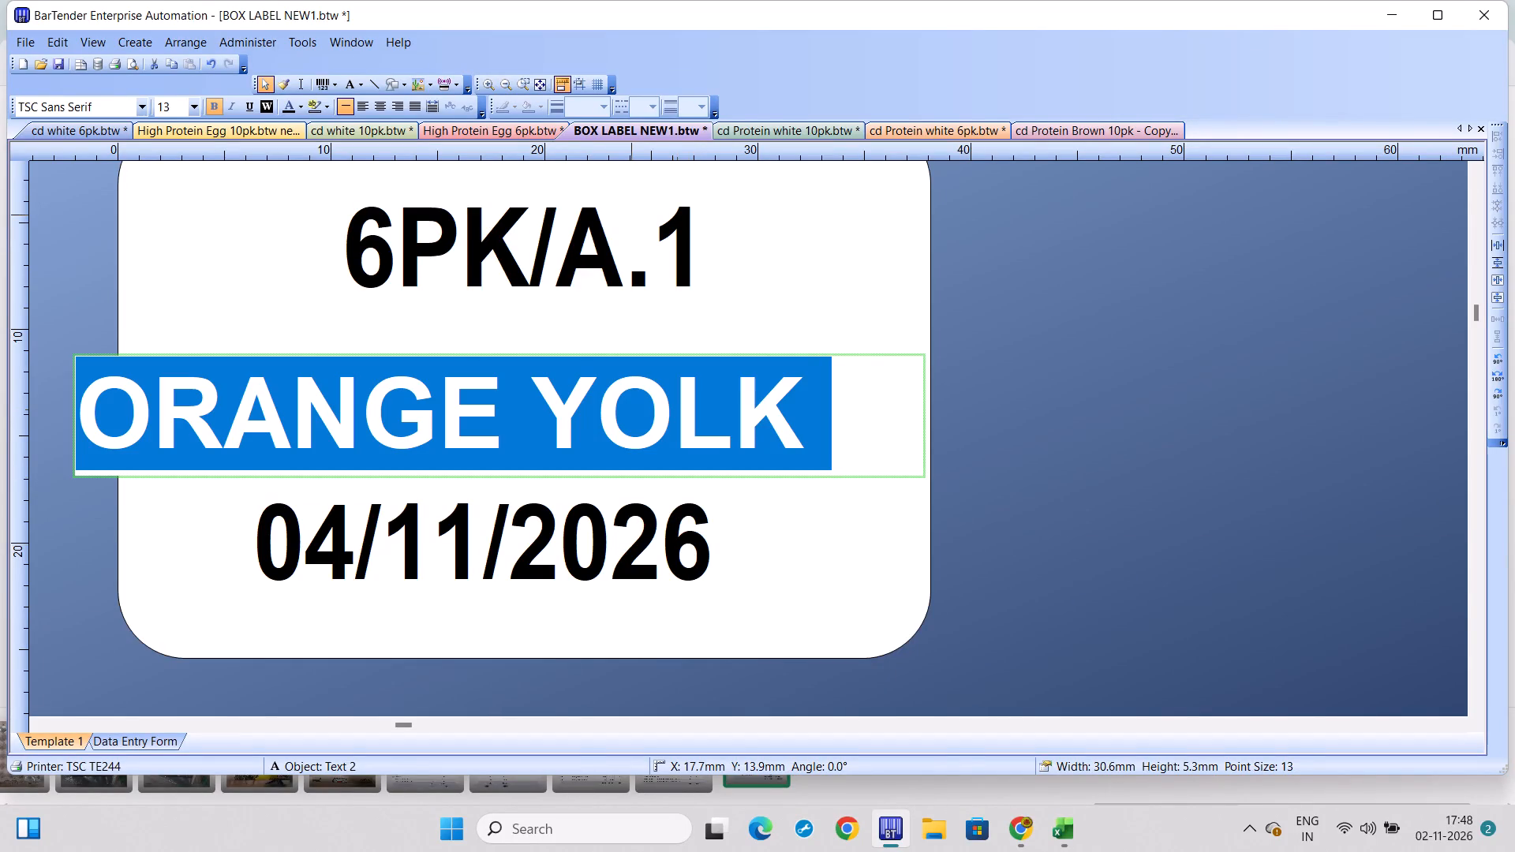
{"action": "key", "text": "BackSpace"}
{"action": "type", "text": "PROY"}
{"action": "key", "text": "BackSpace"}
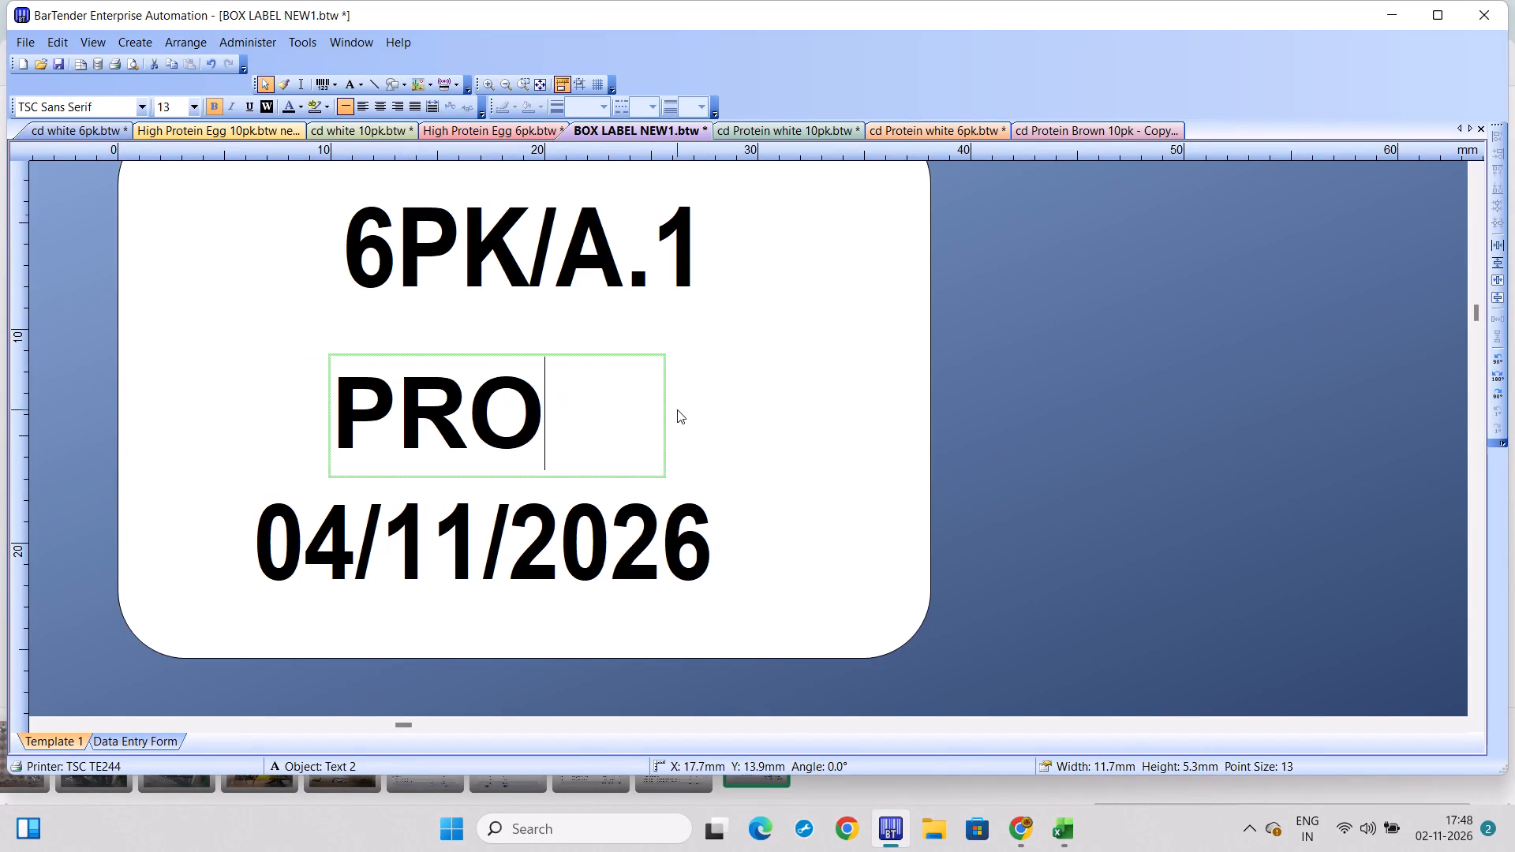
{"action": "type", "text": "TEIN"}
{"action": "key", "text": "space"}
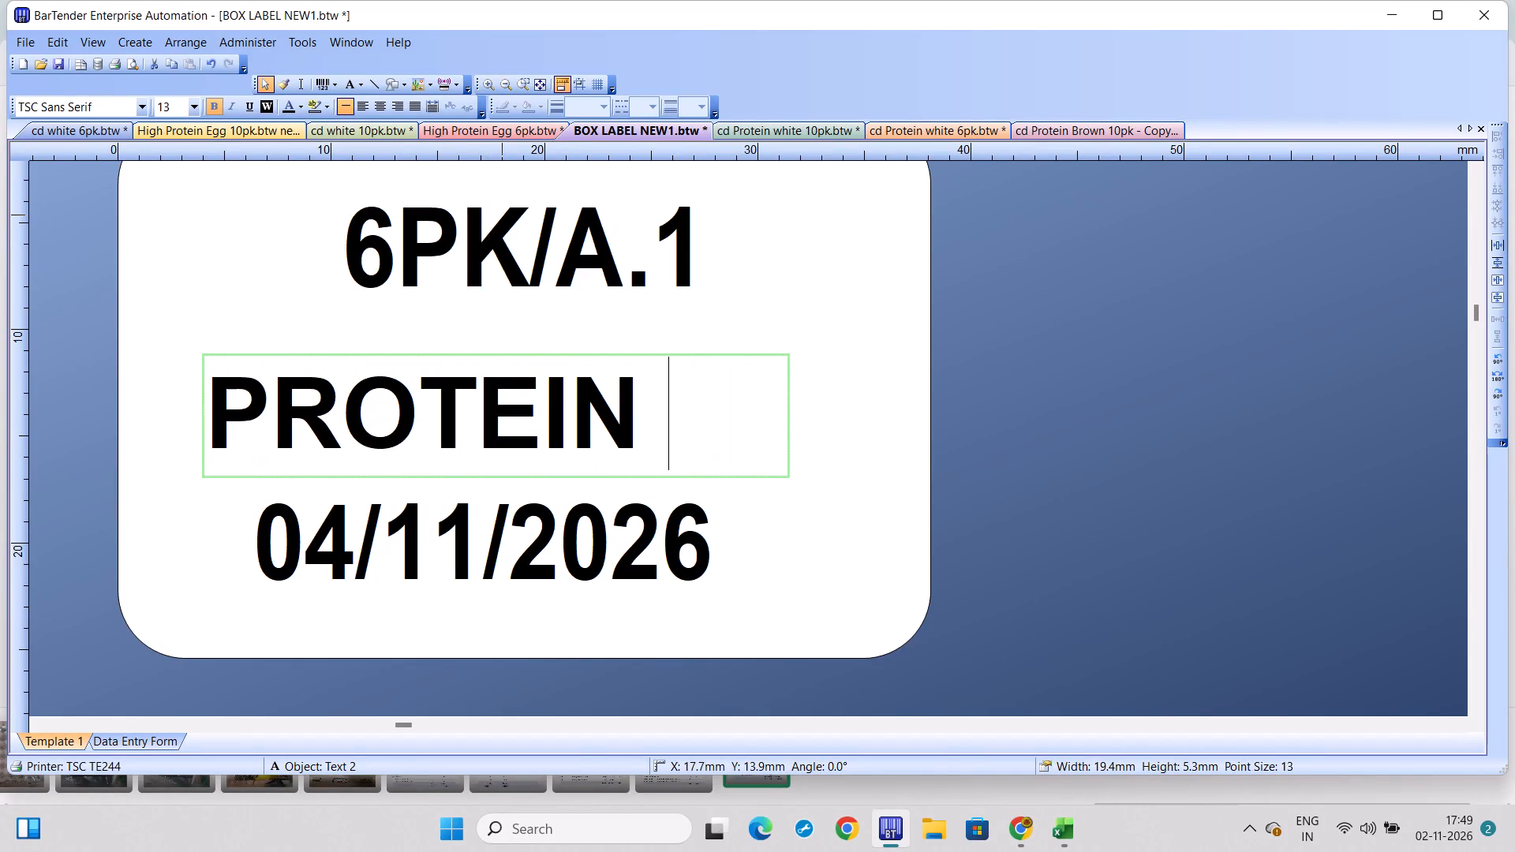
{"action": "type", "text": "MAX"}
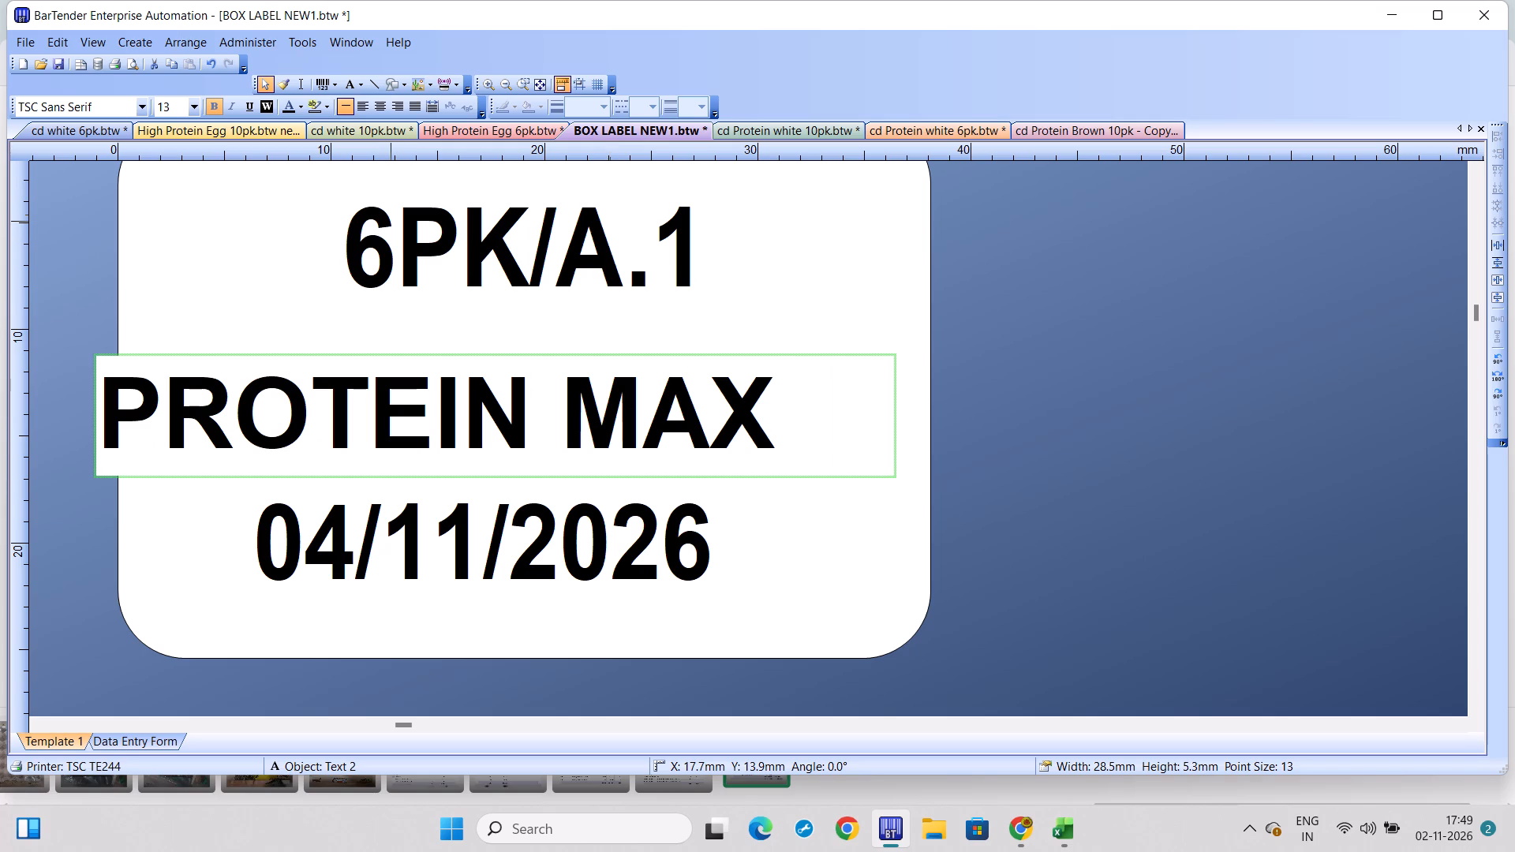
Print 50 copies of the 6PK/A.1 PROTEIN MAX box label dated 04/11/2026 on the TSC TE244 printer.
{"action": "key", "text": "ctrl+p"}
{"action": "left_click", "coordinate": [725, 396]}
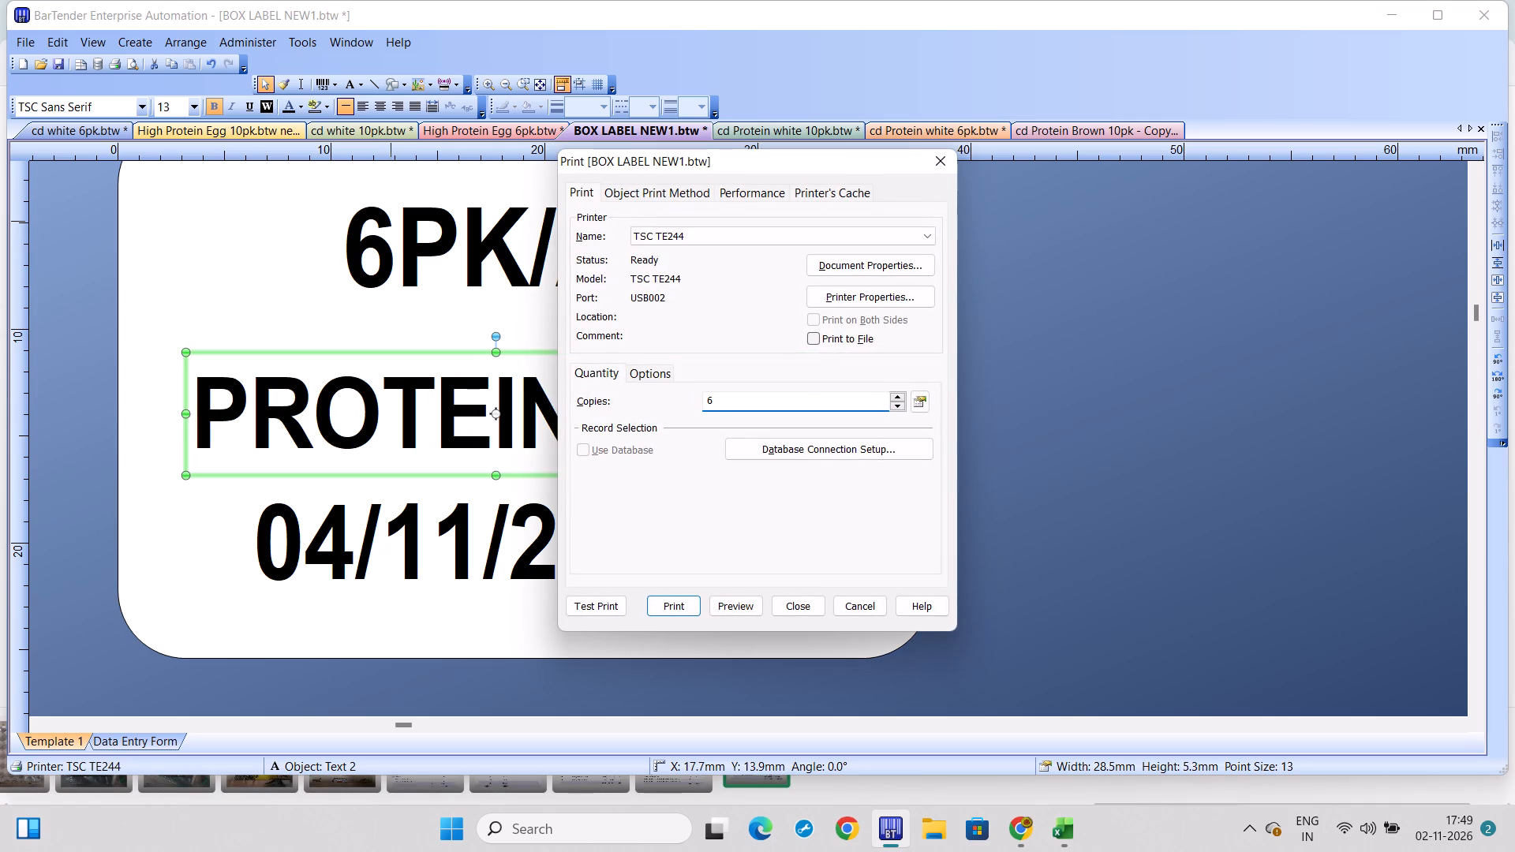
{"action": "key", "text": "BackSpace"}
{"action": "type", "text": "50"}
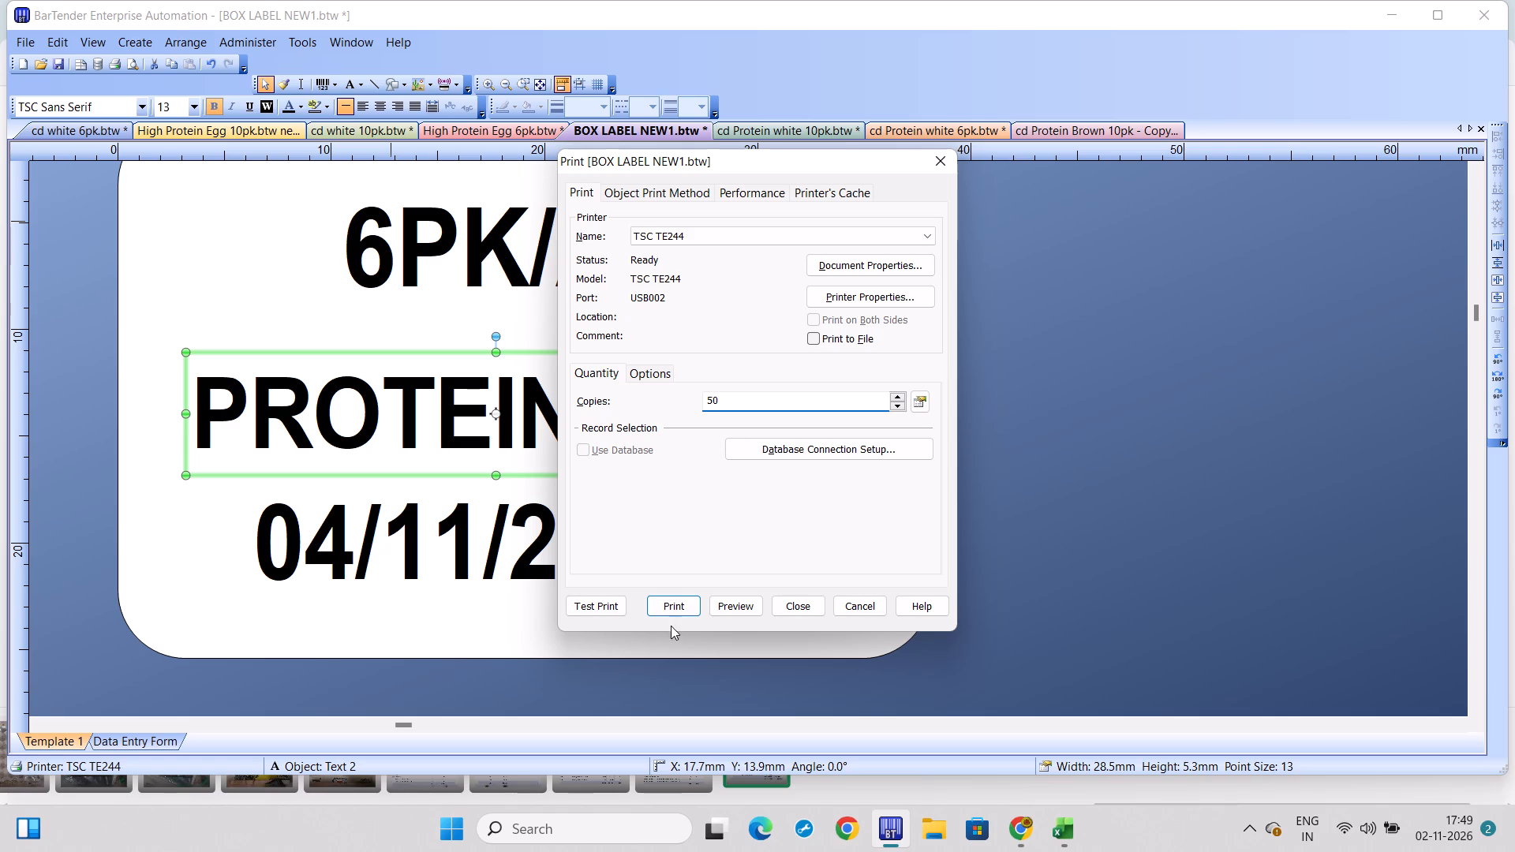
{"action": "left_click", "coordinate": [670, 606]}
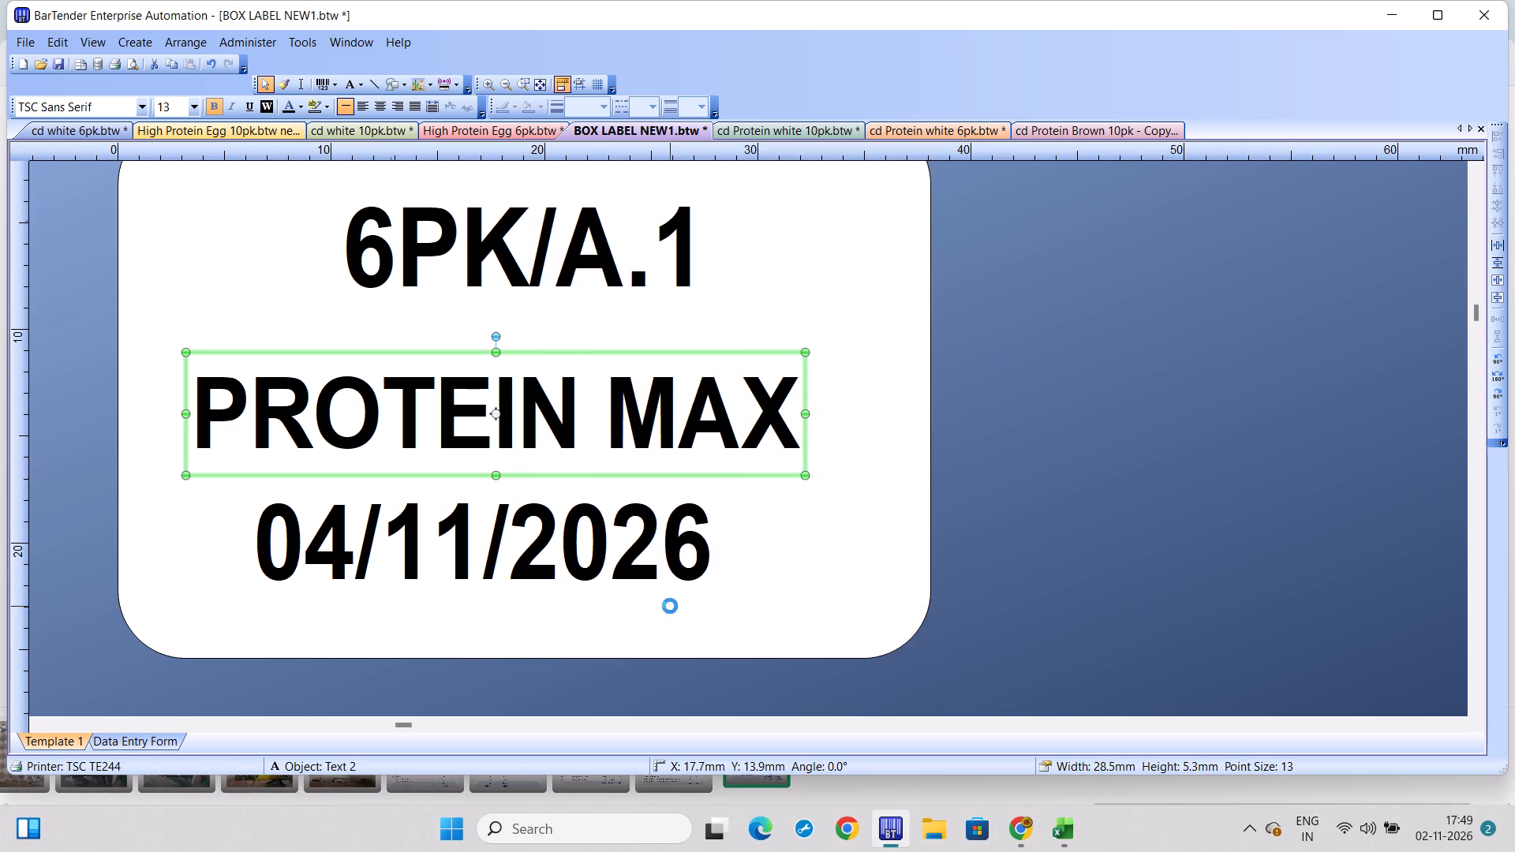
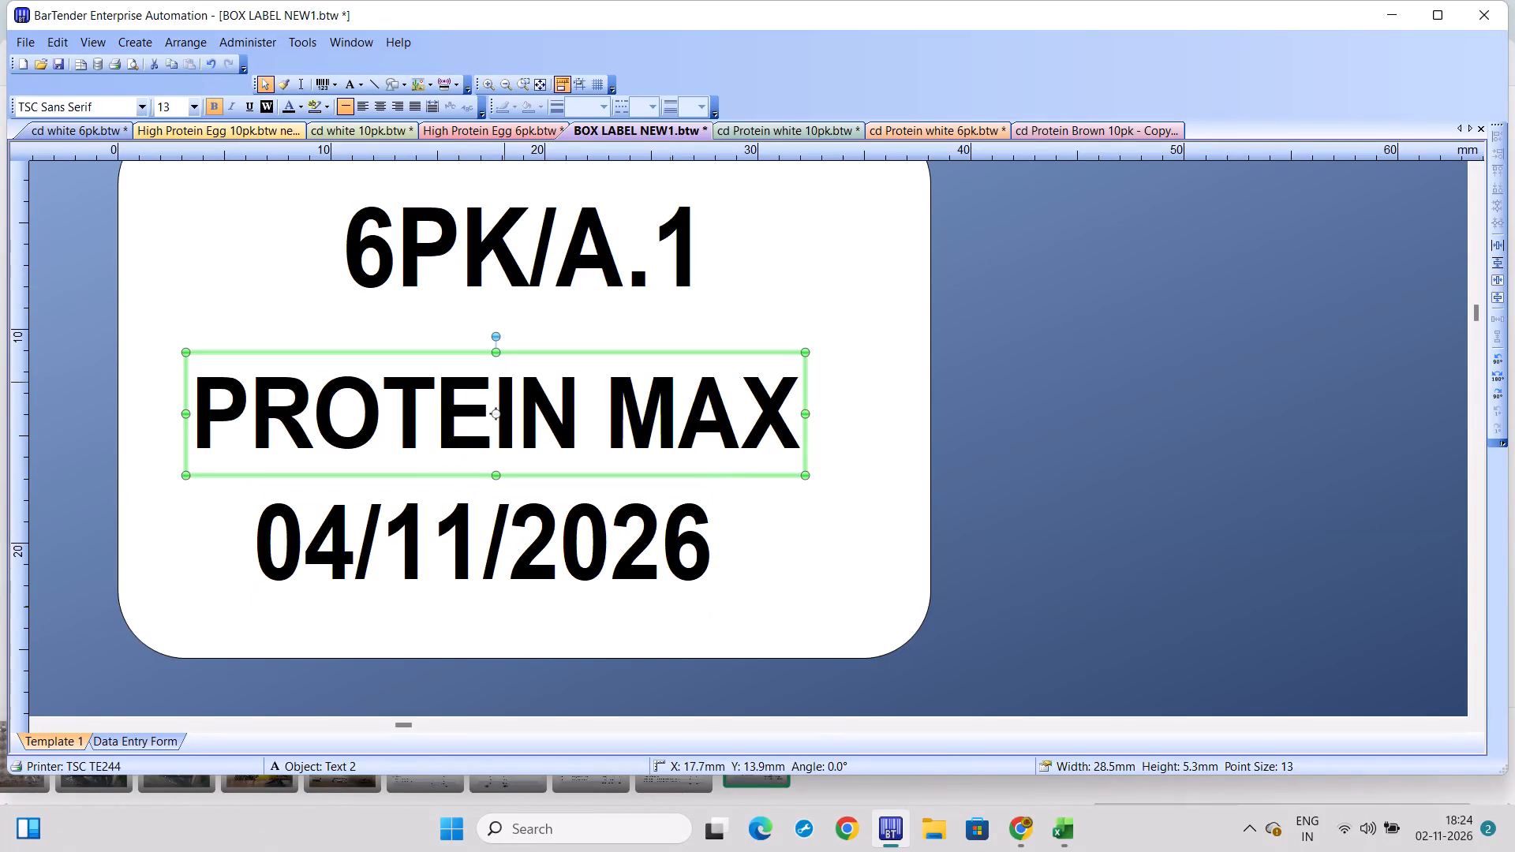
Replace the product name in the box label's middle line with FRM WHITE.
{"action": "left_click", "coordinate": [504, 381]}
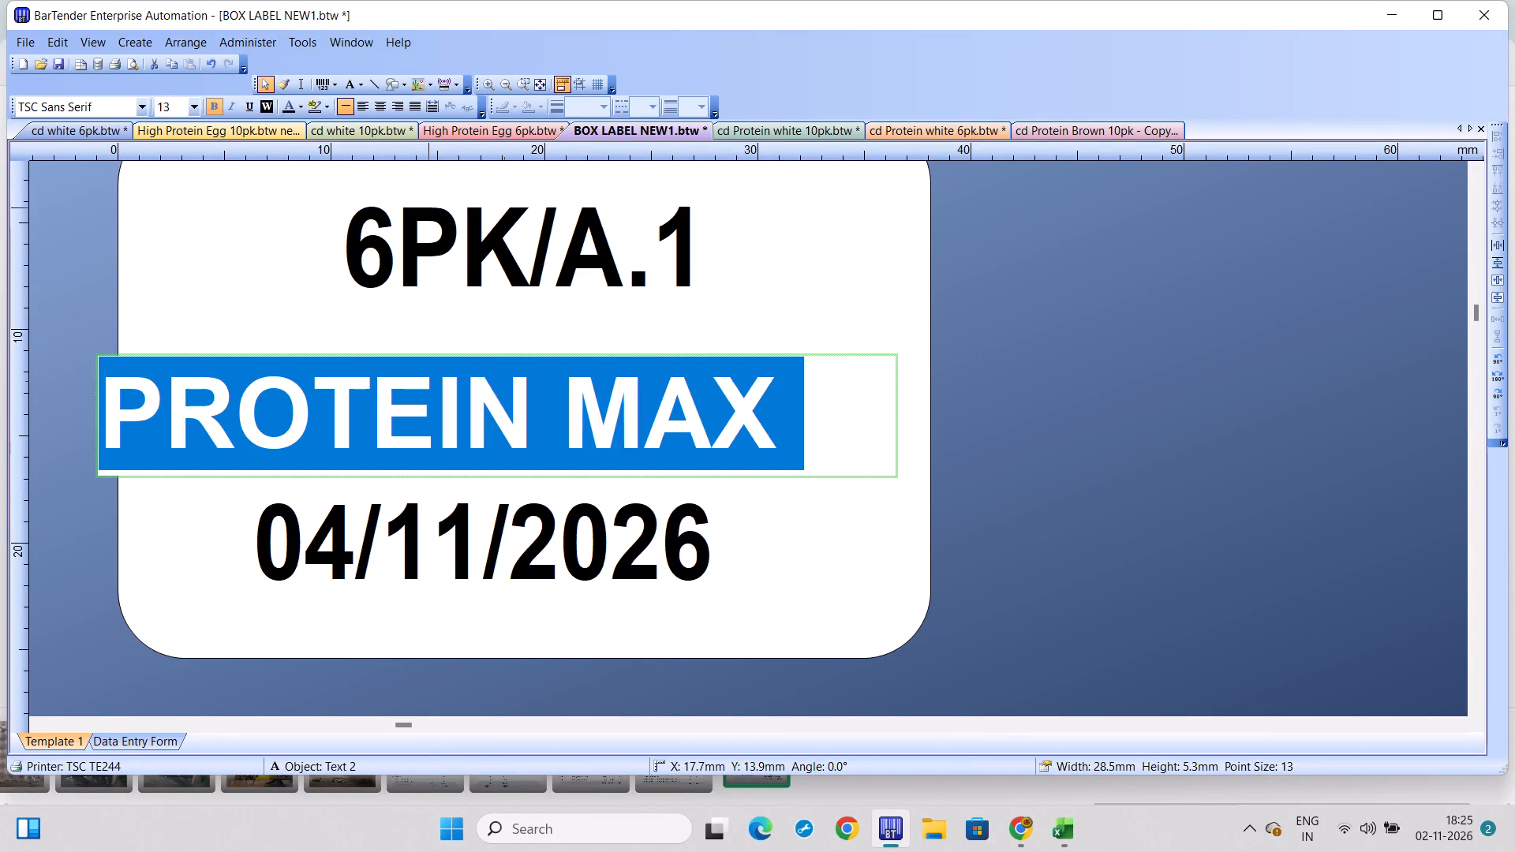
{"action": "key", "text": "BackSpace"}
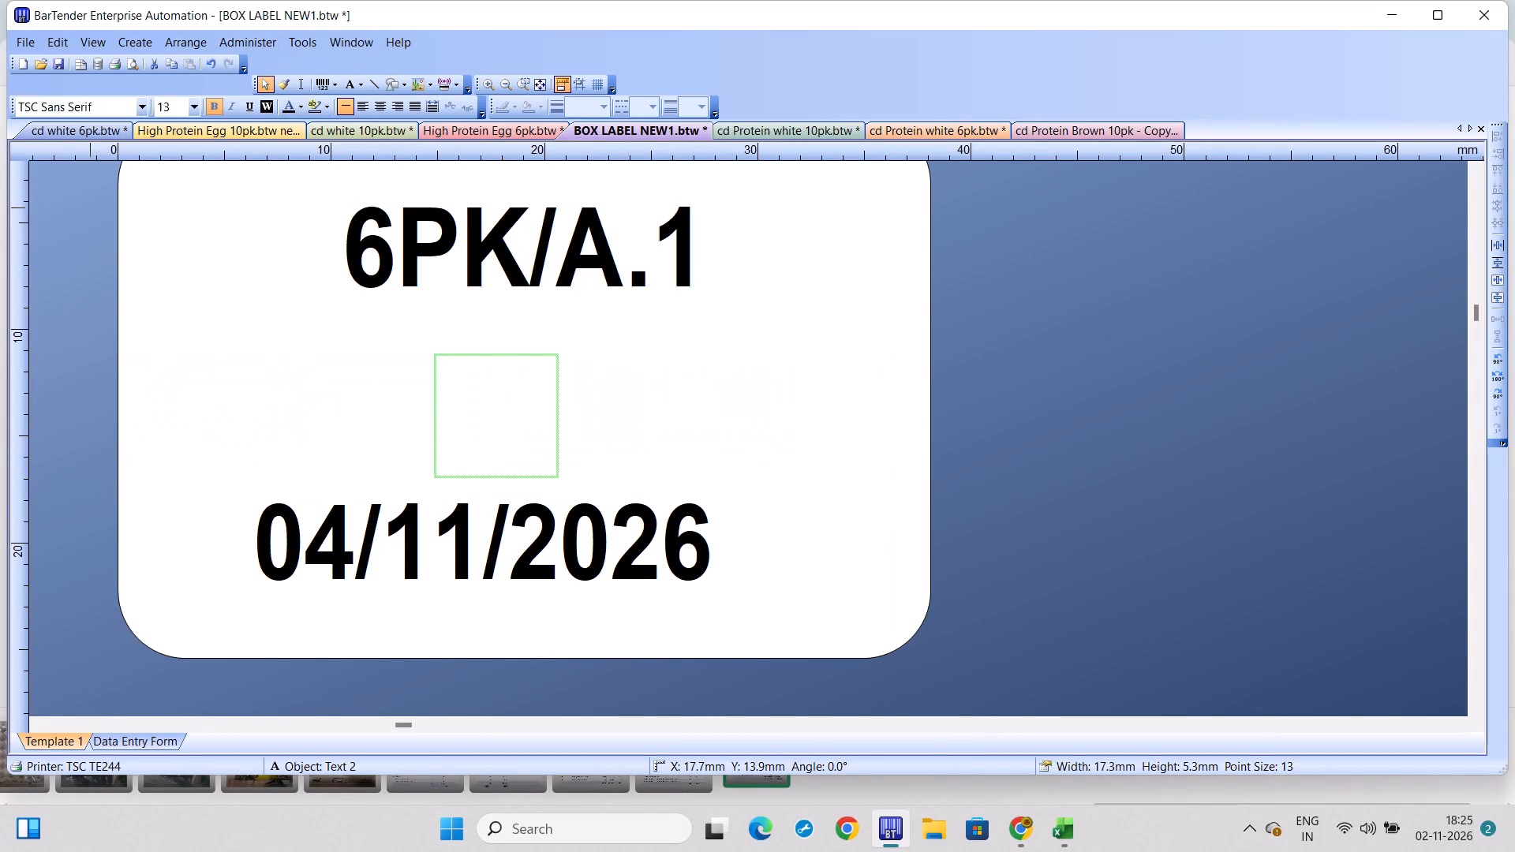
{"action": "type", "text": "FRM"}
{"action": "key", "text": "space"}
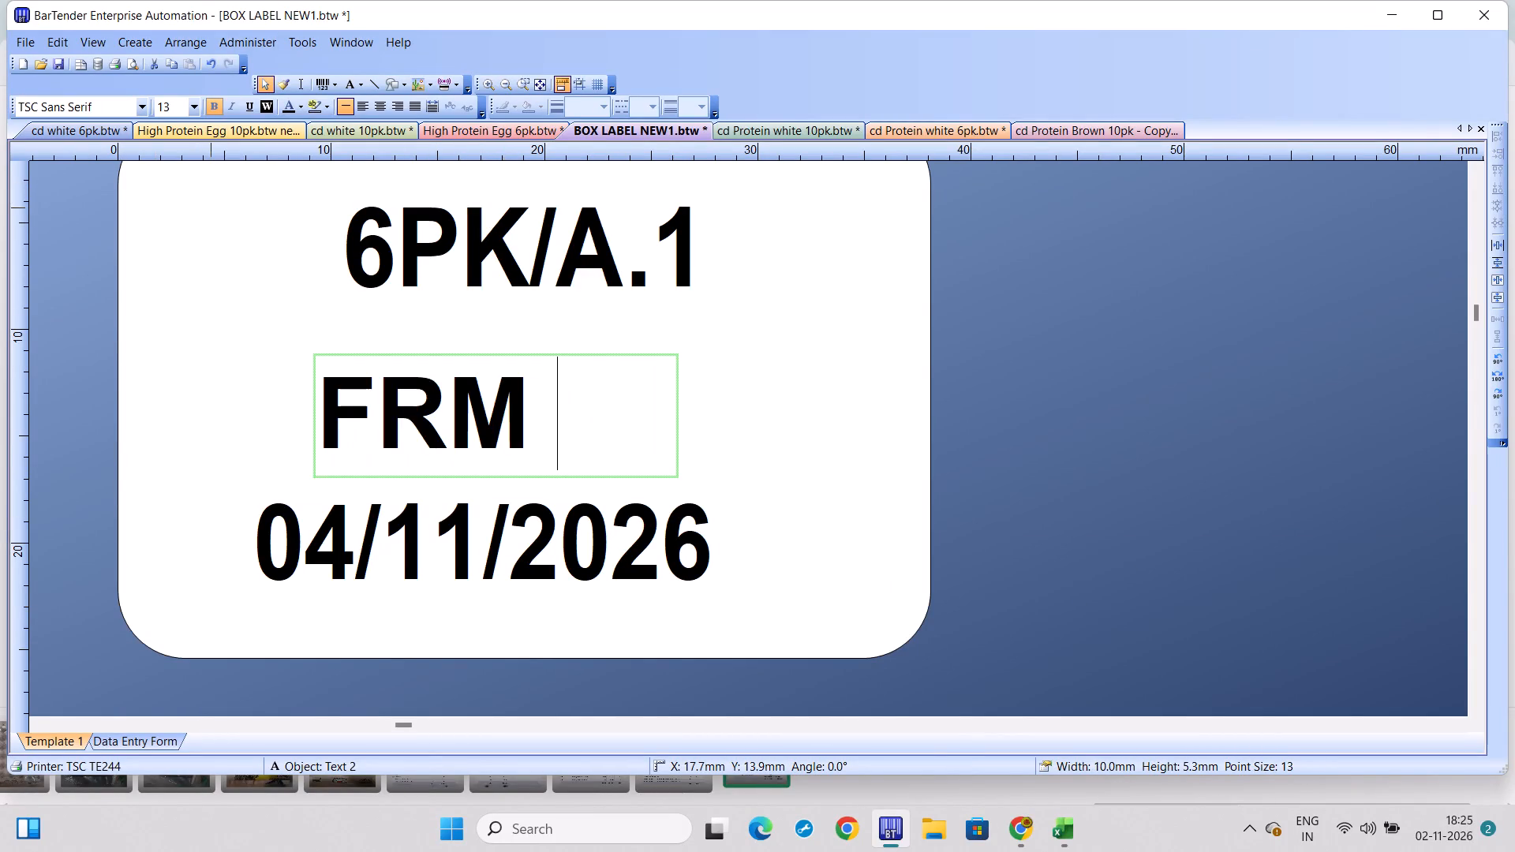
{"action": "type", "text": "WHITE"}
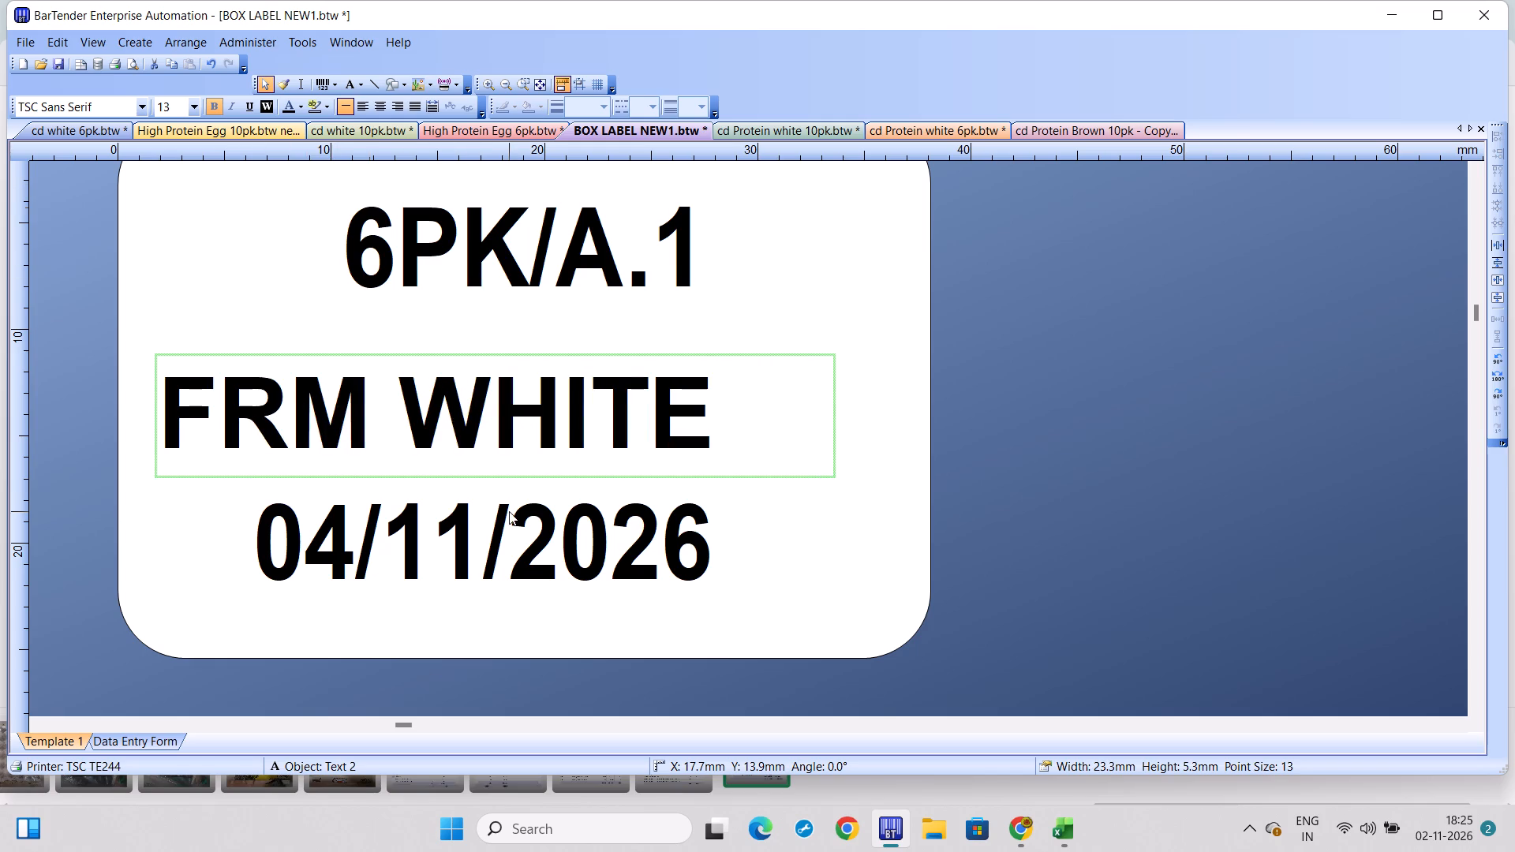
Print 5 copies of the 6PK/A.1 FRM WHITE box label dated 04/11/2026 on the TSC TE244 printer.
{"action": "key", "text": "ctrl+p"}
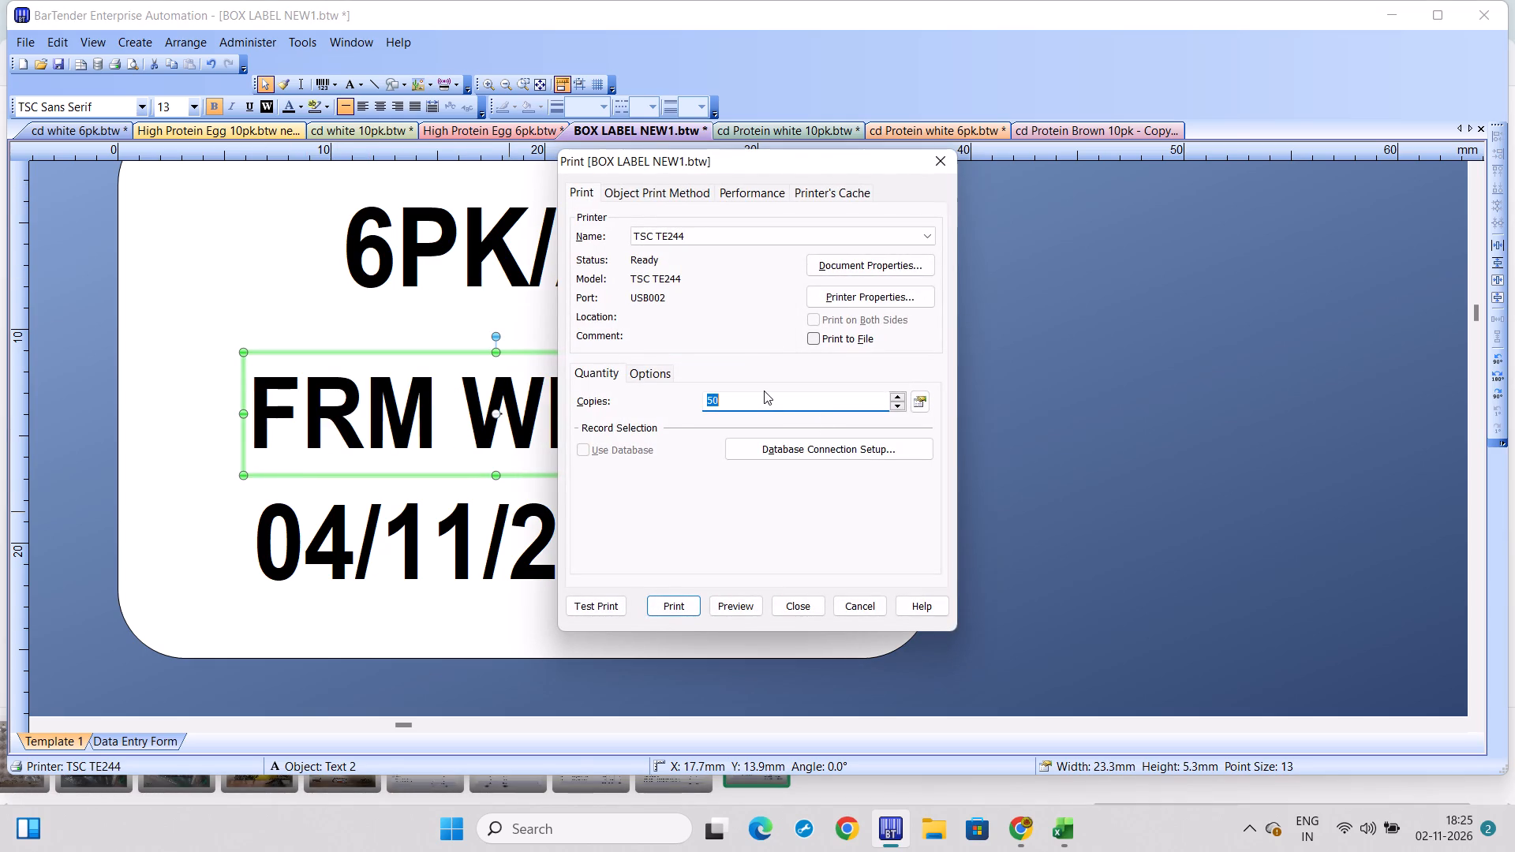
{"action": "left_click", "coordinate": [759, 390]}
{"action": "left_click", "coordinate": [741, 397]}
{"action": "key", "text": "BackSpace"}
{"action": "key", "text": "BackSpace"}
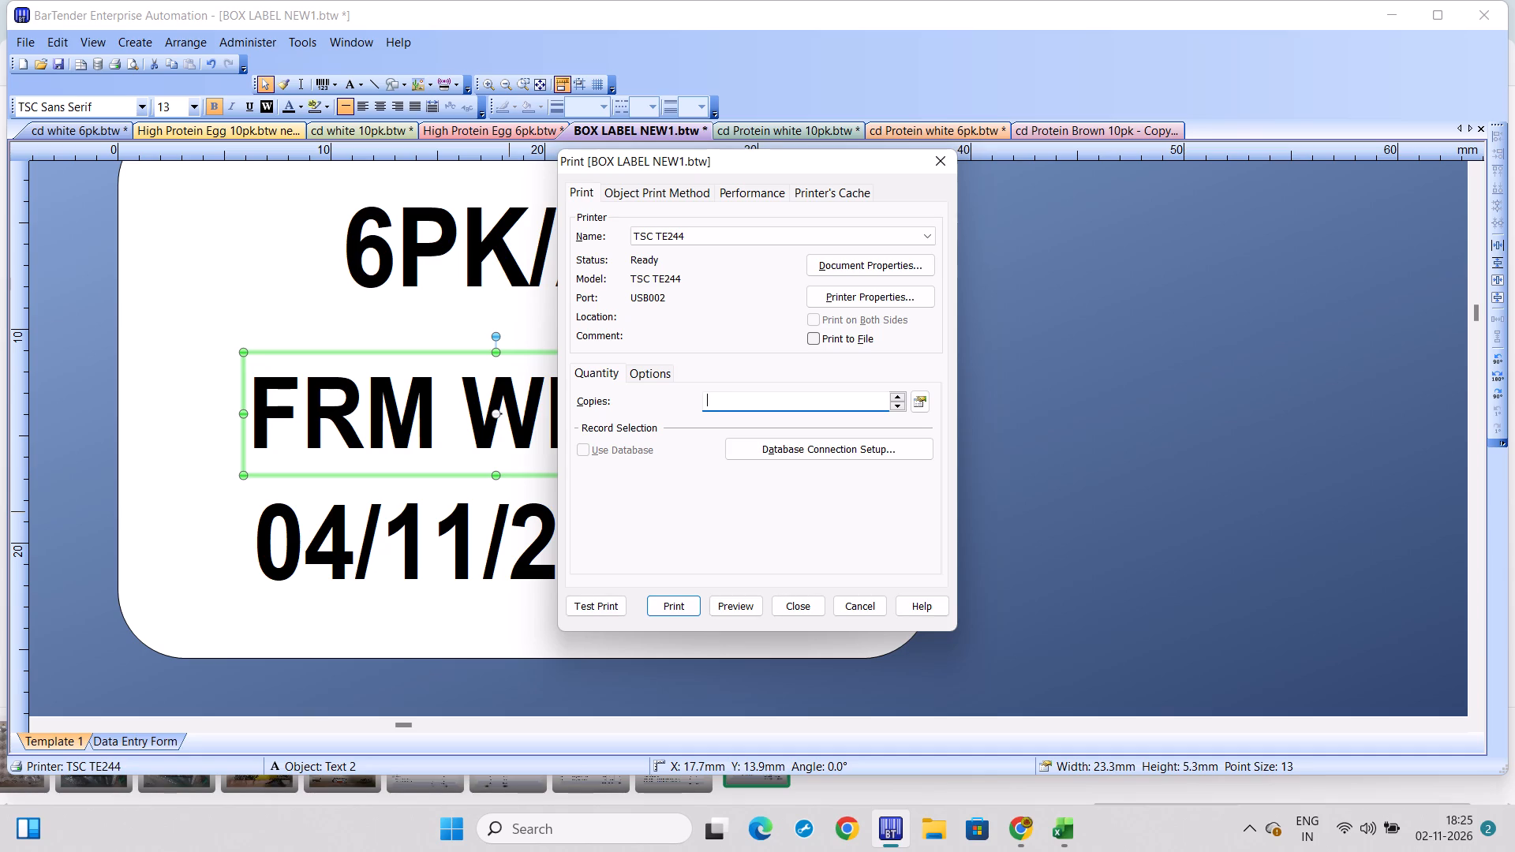
{"action": "key", "text": "5"}
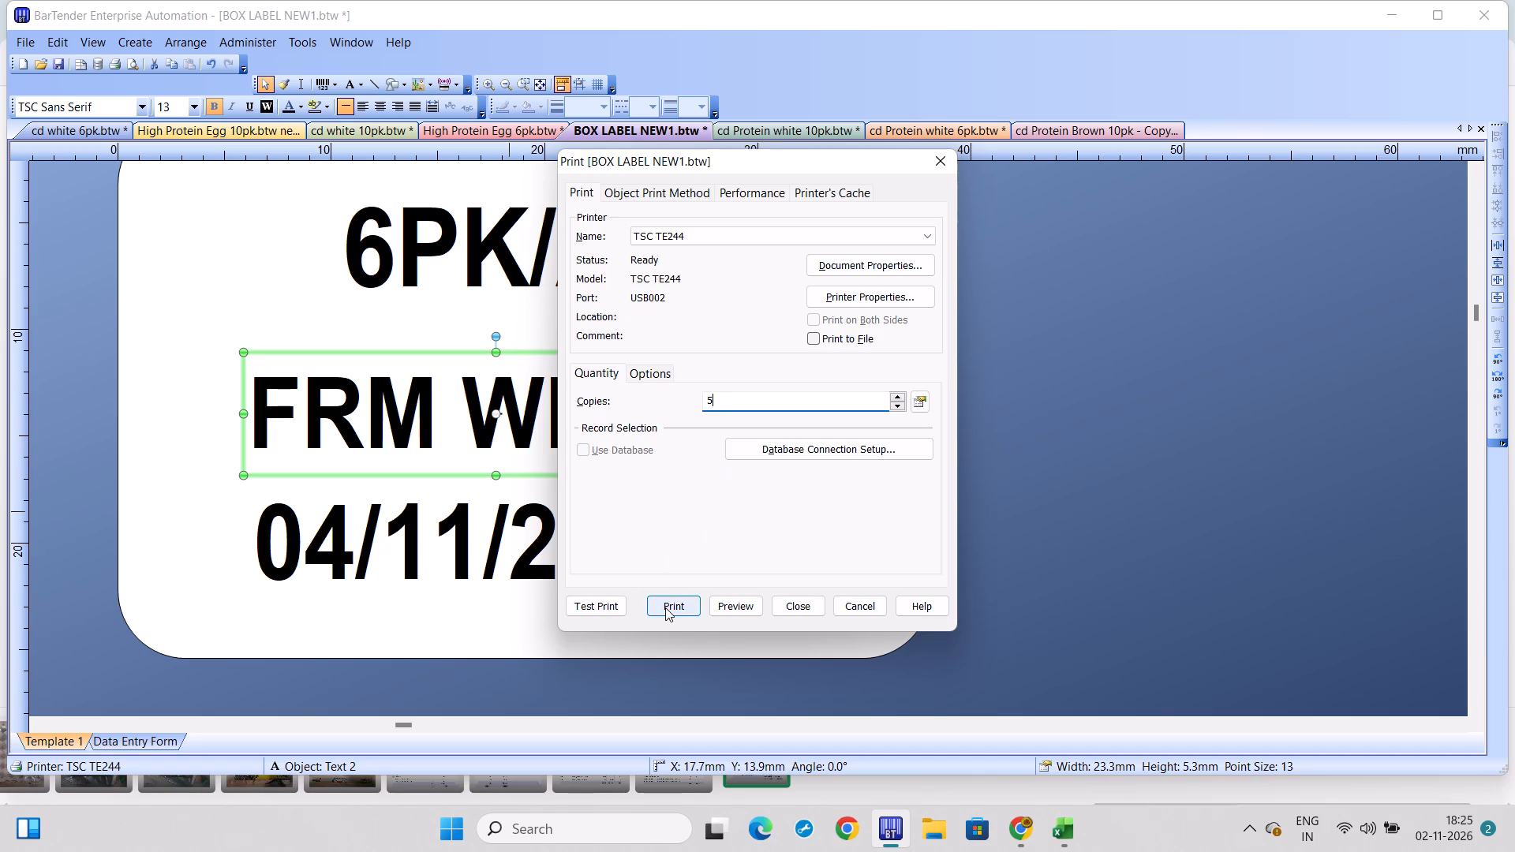
{"action": "left_click", "coordinate": [665, 608]}
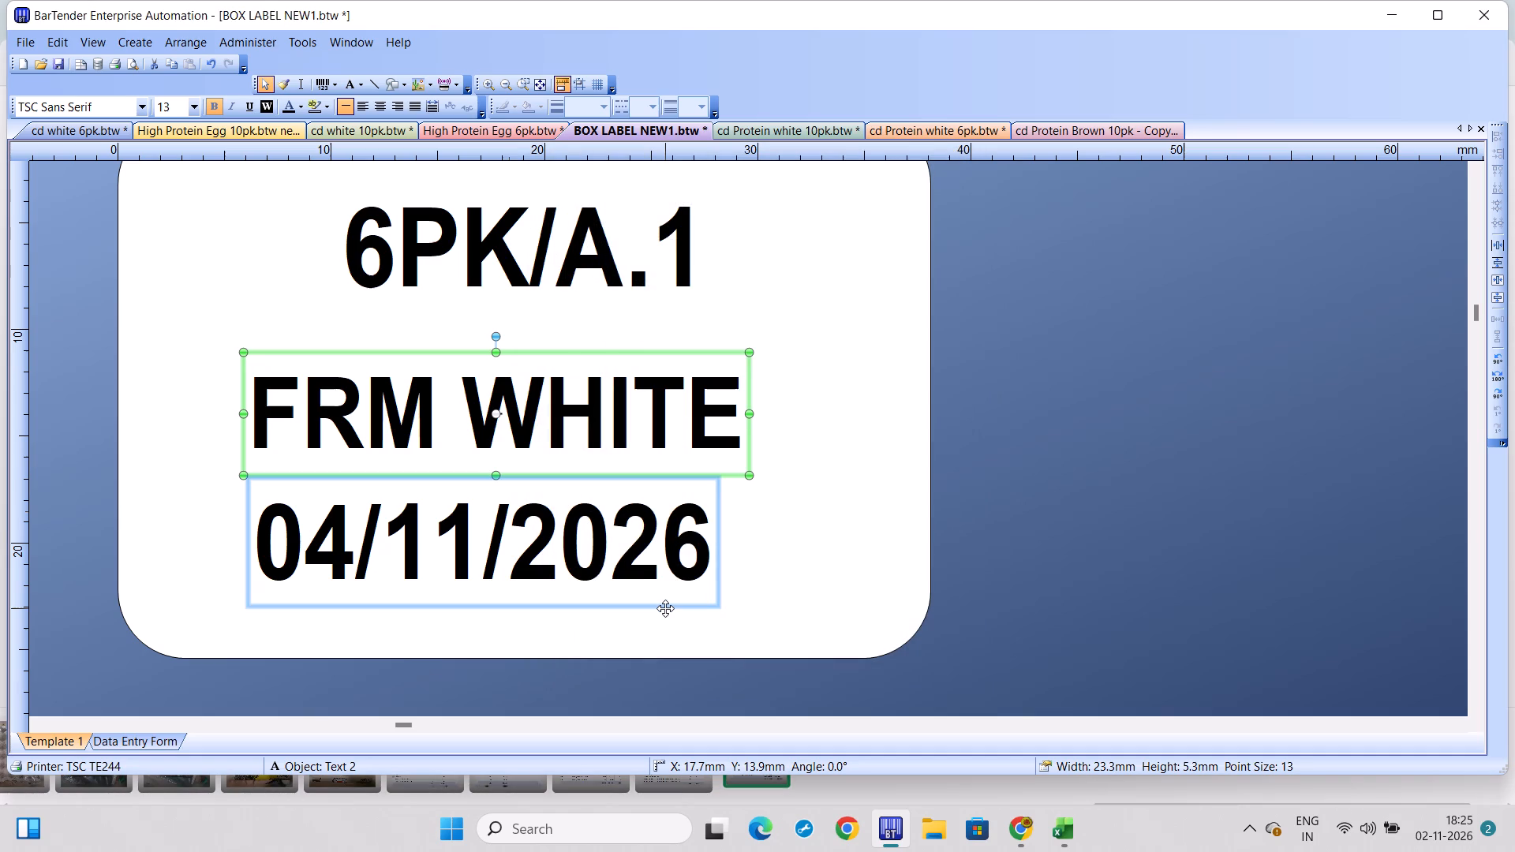
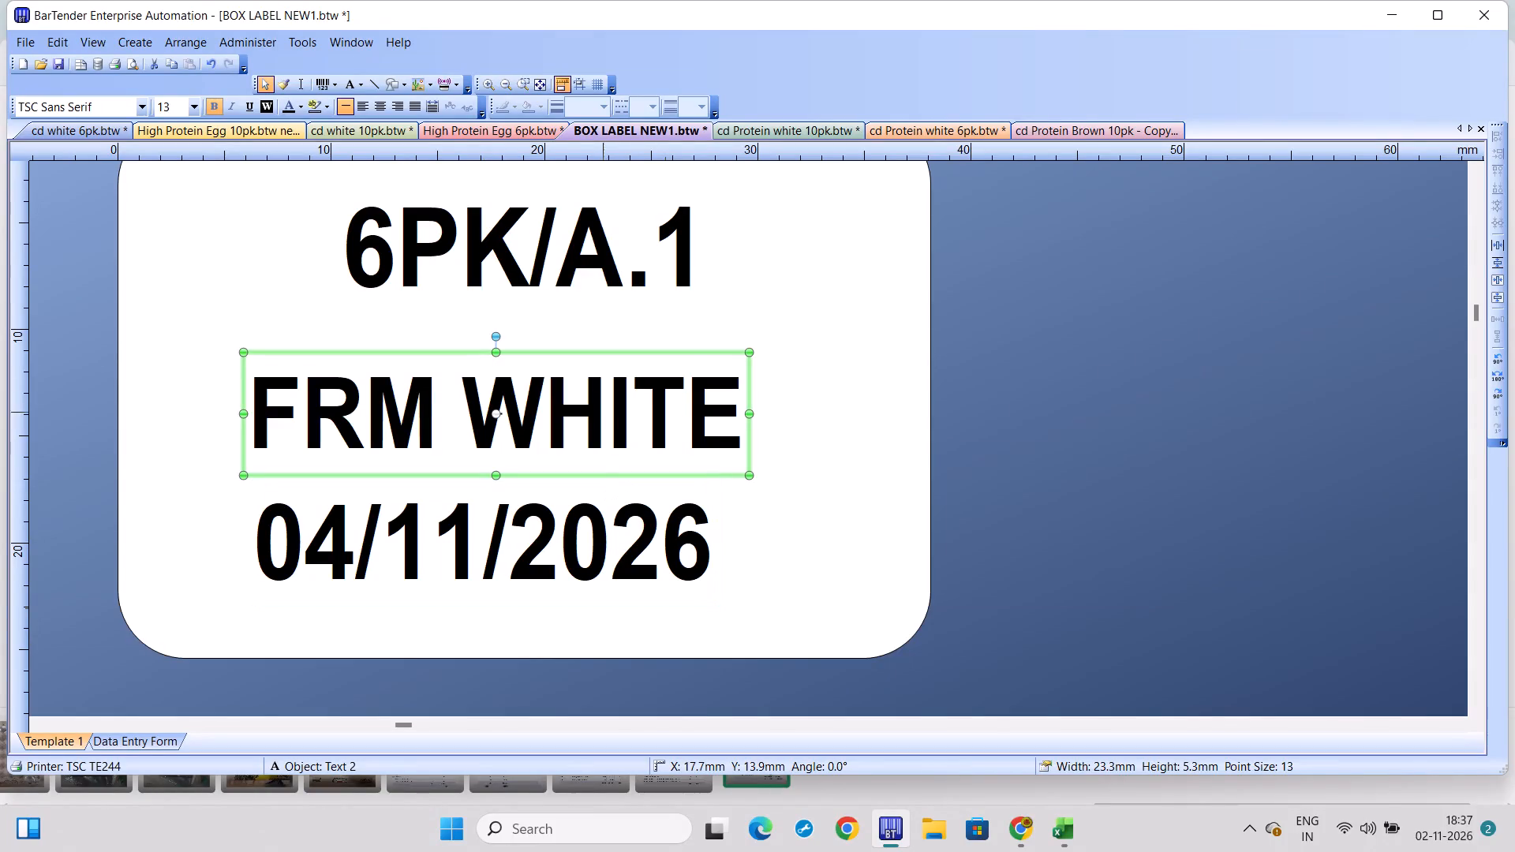
Replace the product name in the box label's middle line with ORANGE YOLK.
{"action": "left_click", "coordinate": [603, 421]}
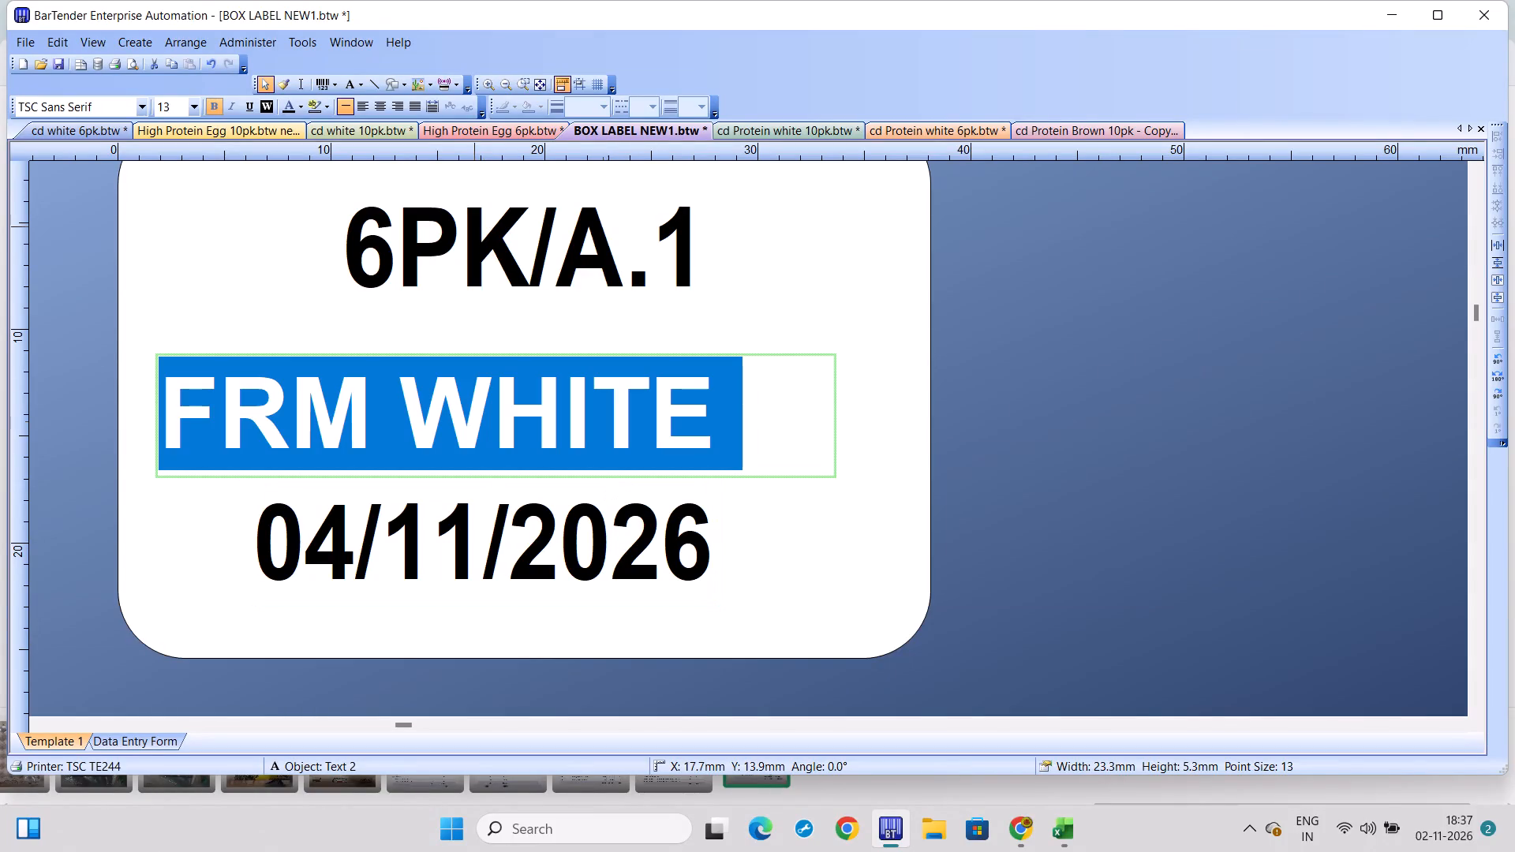
{"action": "key", "text": "BackSpace"}
{"action": "type", "text": "ORANGE"}
{"action": "key", "text": "space"}
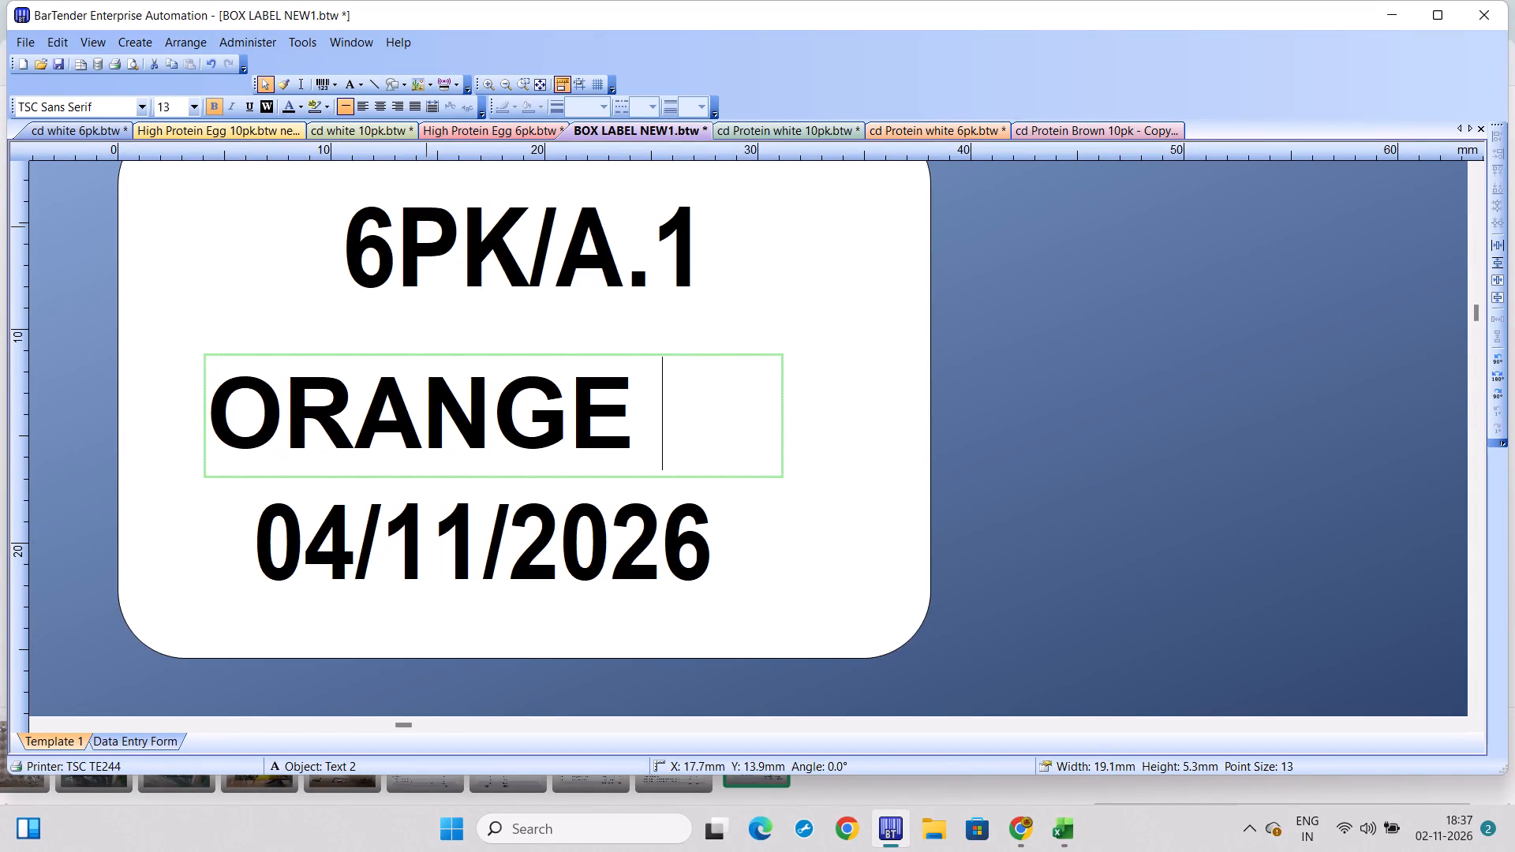
{"action": "type", "text": "YOLK"}
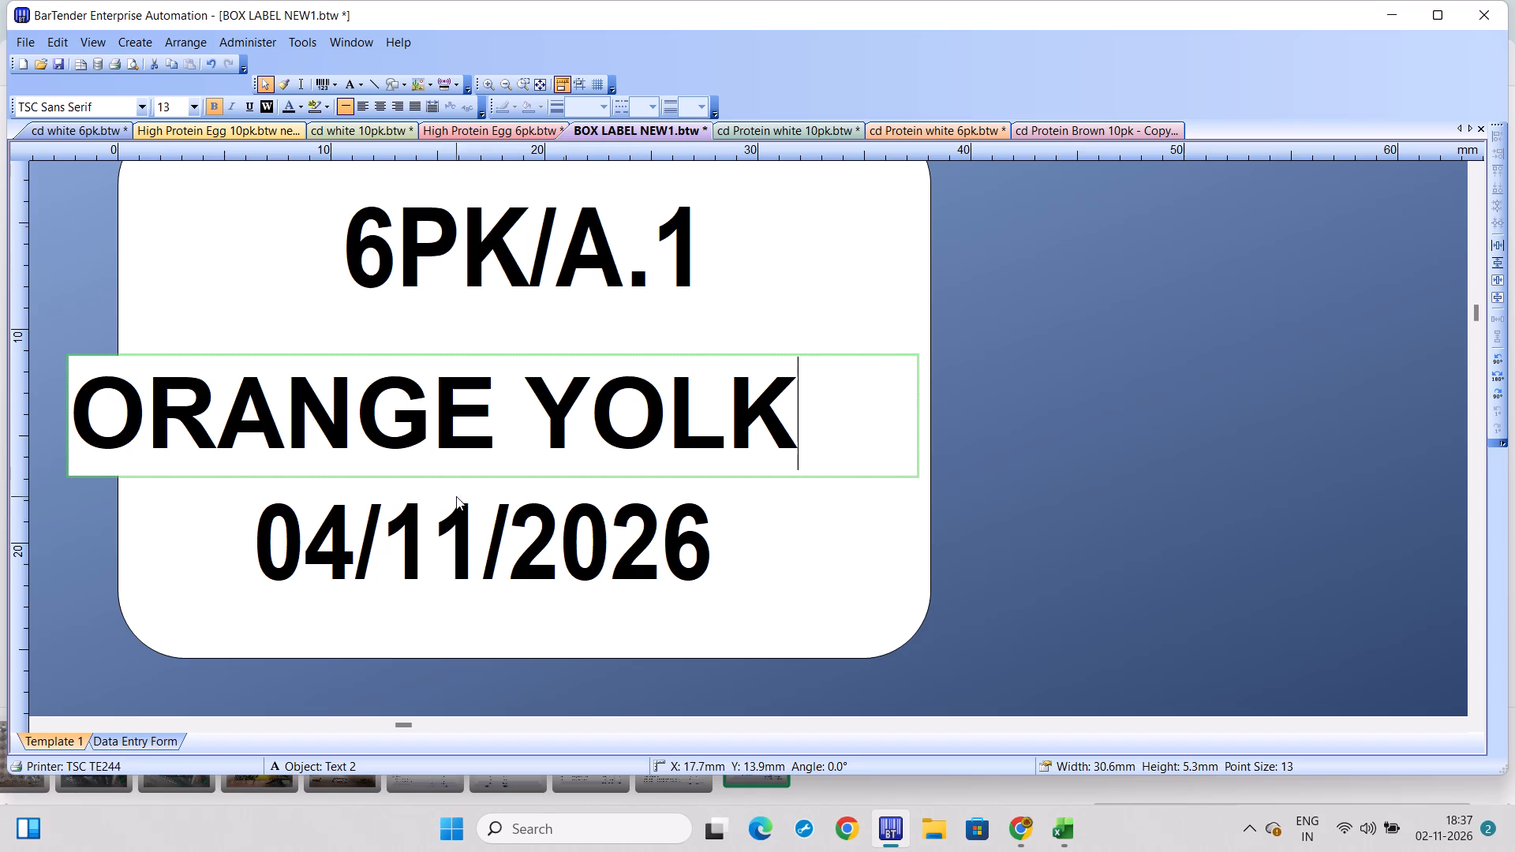
Print 30 copies of the 6PK/A.1 ORANGE YOLK box label dated 04/11/2026 on the TSC TE244 printer.
{"action": "key", "text": "ctrl+p"}
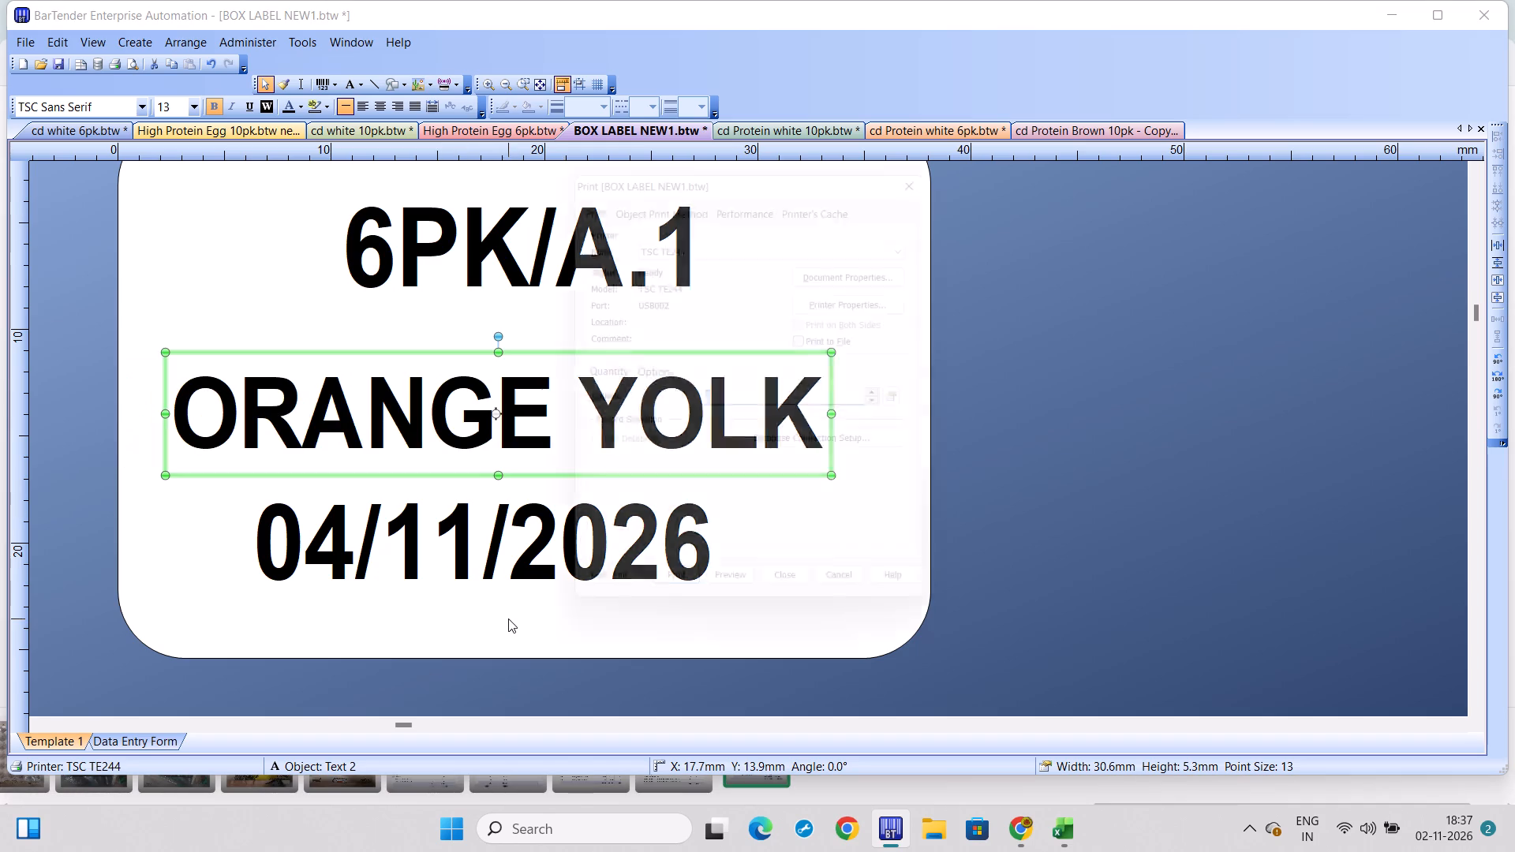
{"action": "left_click", "coordinate": [711, 400]}
{"action": "key", "text": "BackSpace"}
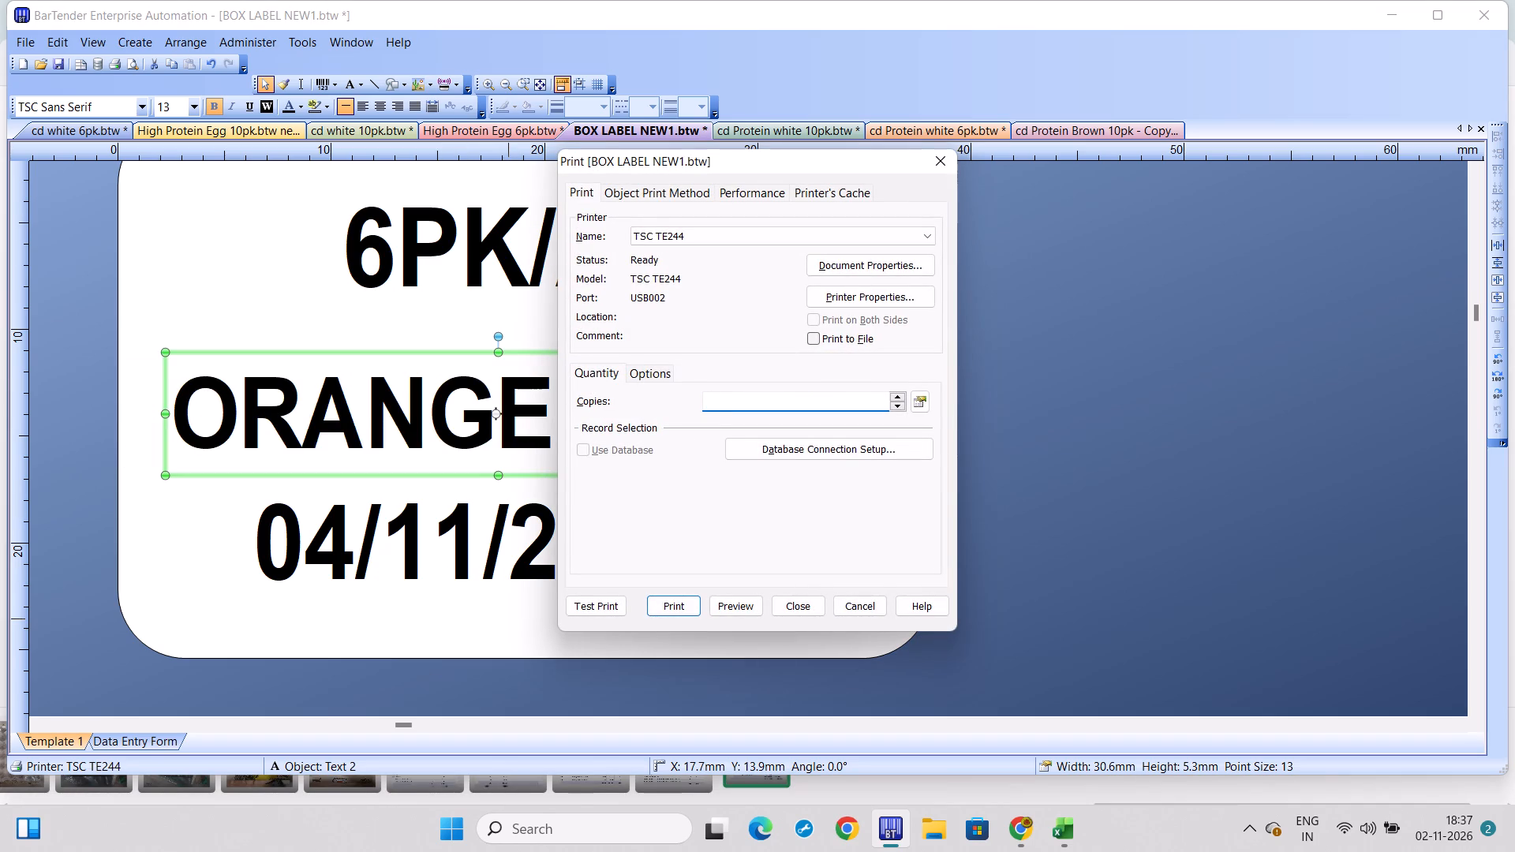
{"action": "type", "text": "30"}
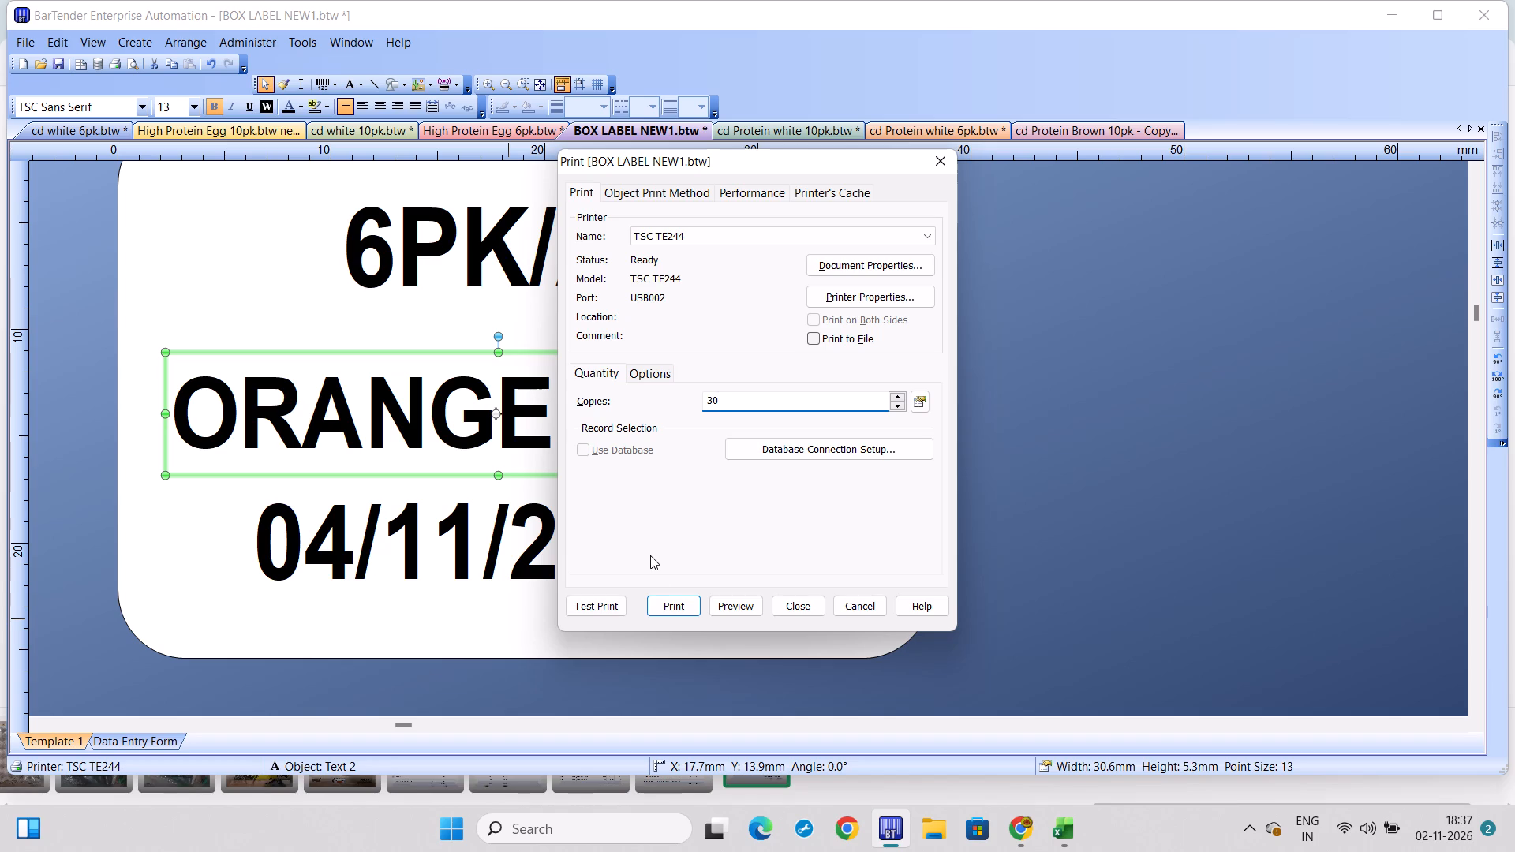
{"action": "left_click", "coordinate": [677, 606]}
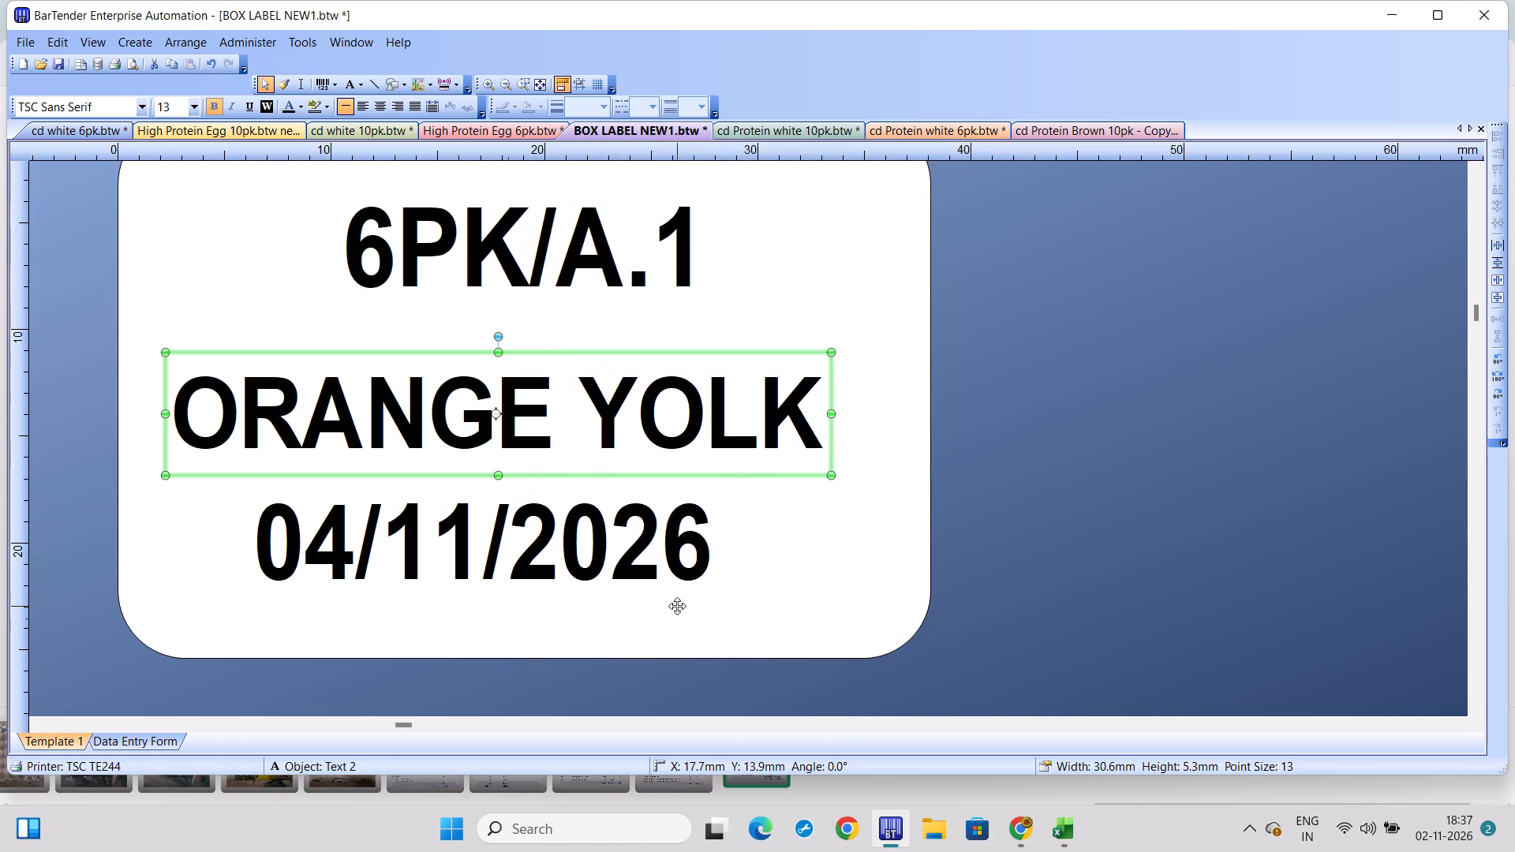
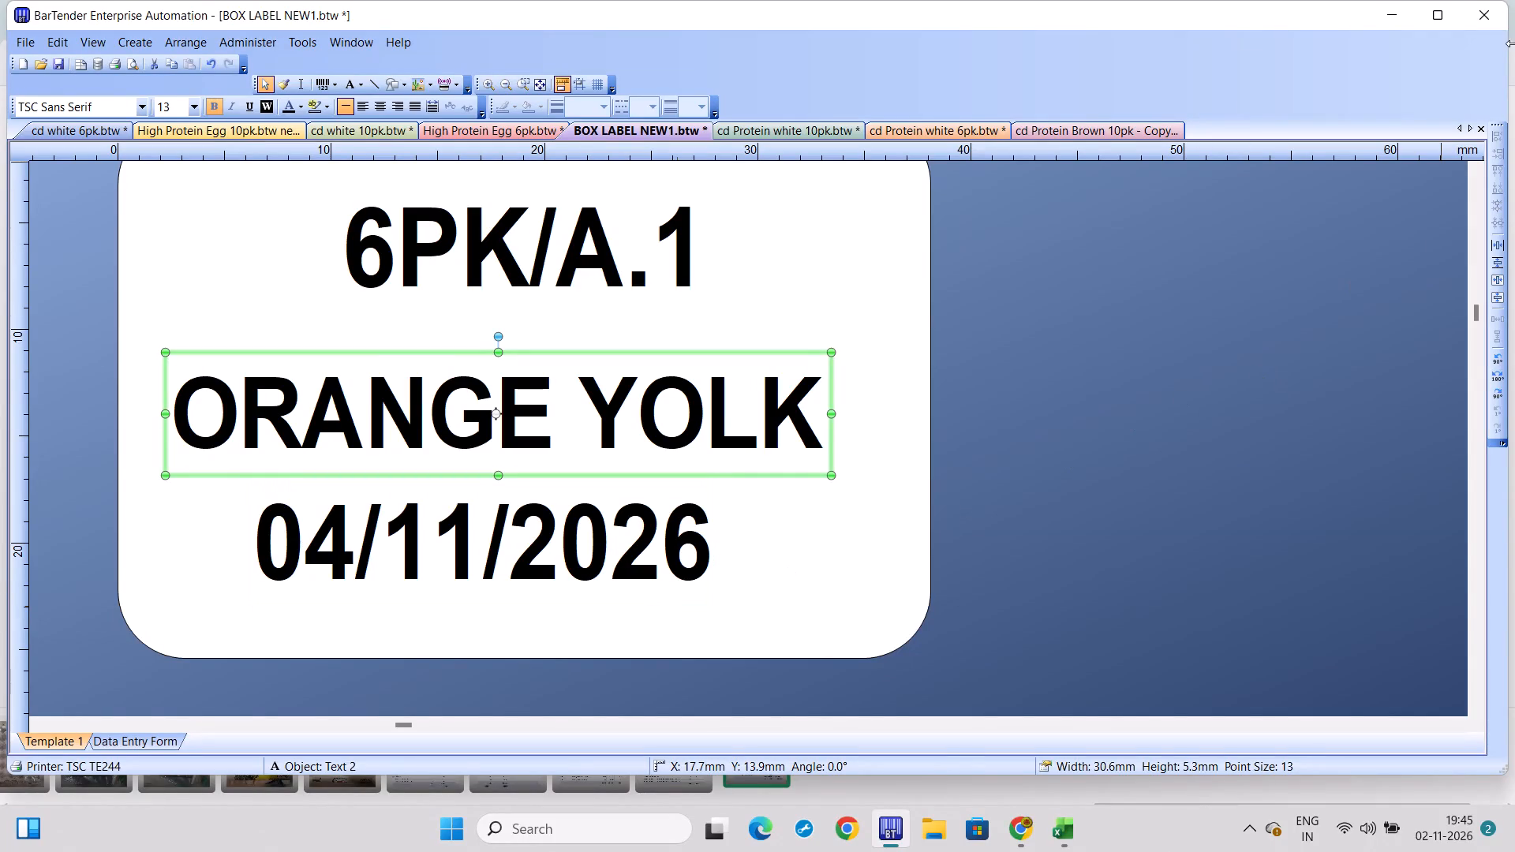
Save the changes to cd white 6pk, High Protein Egg 10pk new, cd white 10pk, High Protein Egg 6pk and BOX LABEL NEW1 while closing the program.
{"action": "triple_click", "coordinate": [1482, 11]}
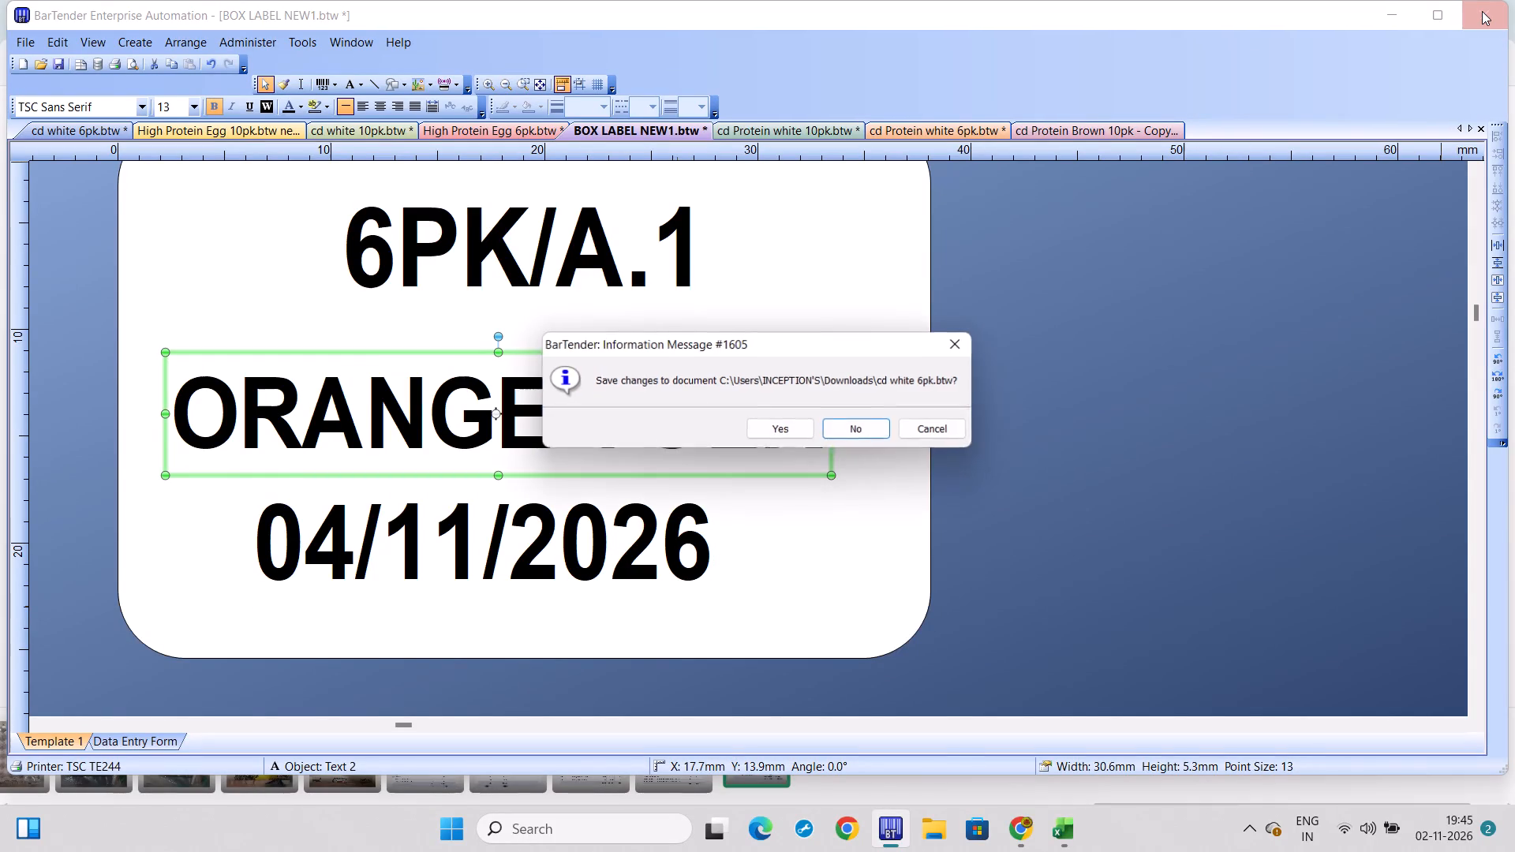
{"action": "triple_click", "coordinate": [1482, 11]}
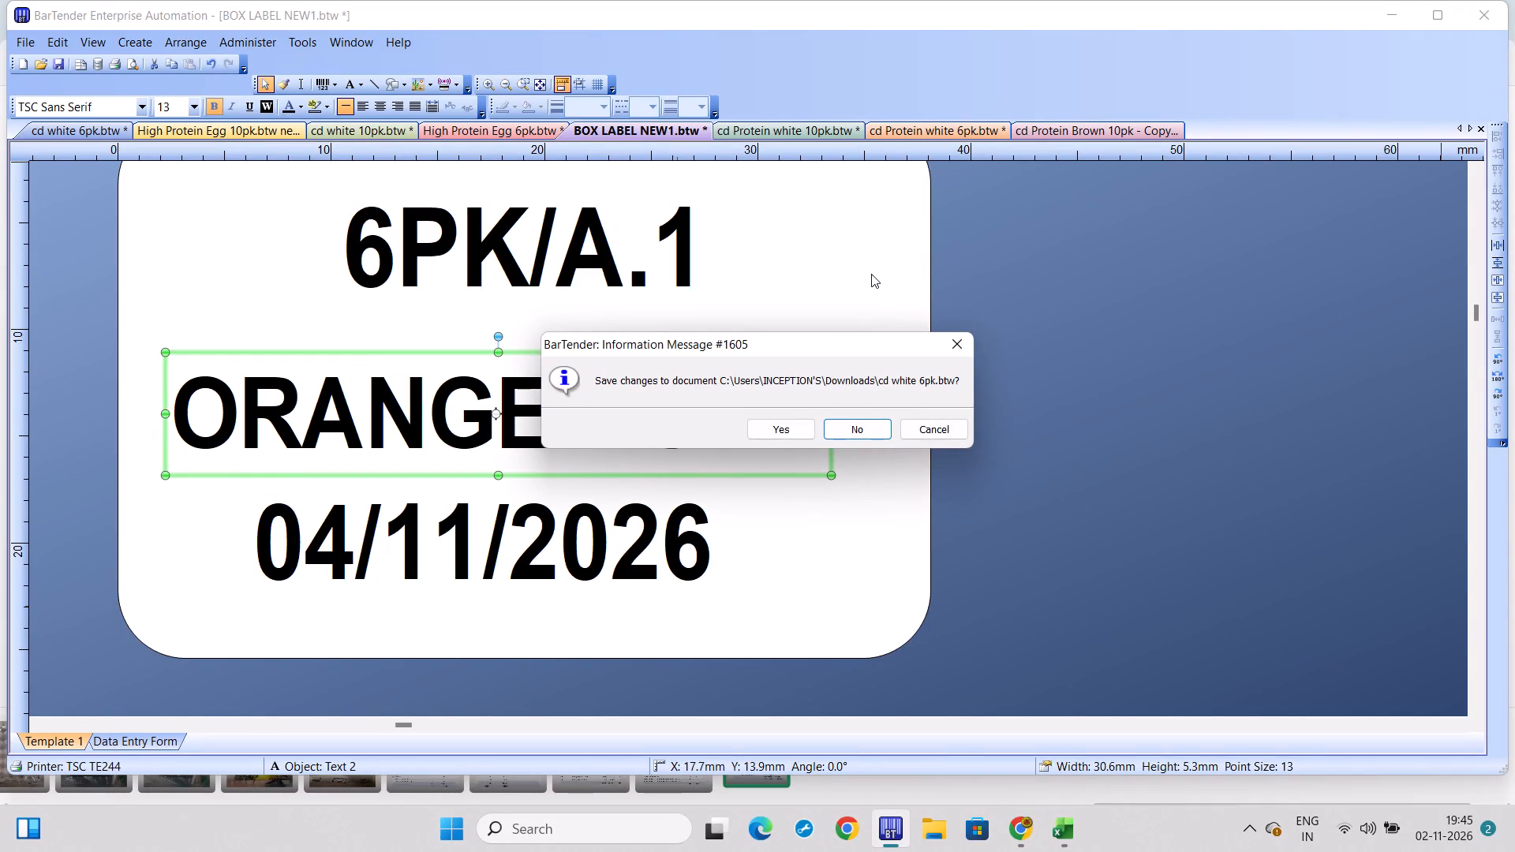
{"action": "triple_click", "coordinate": [779, 427]}
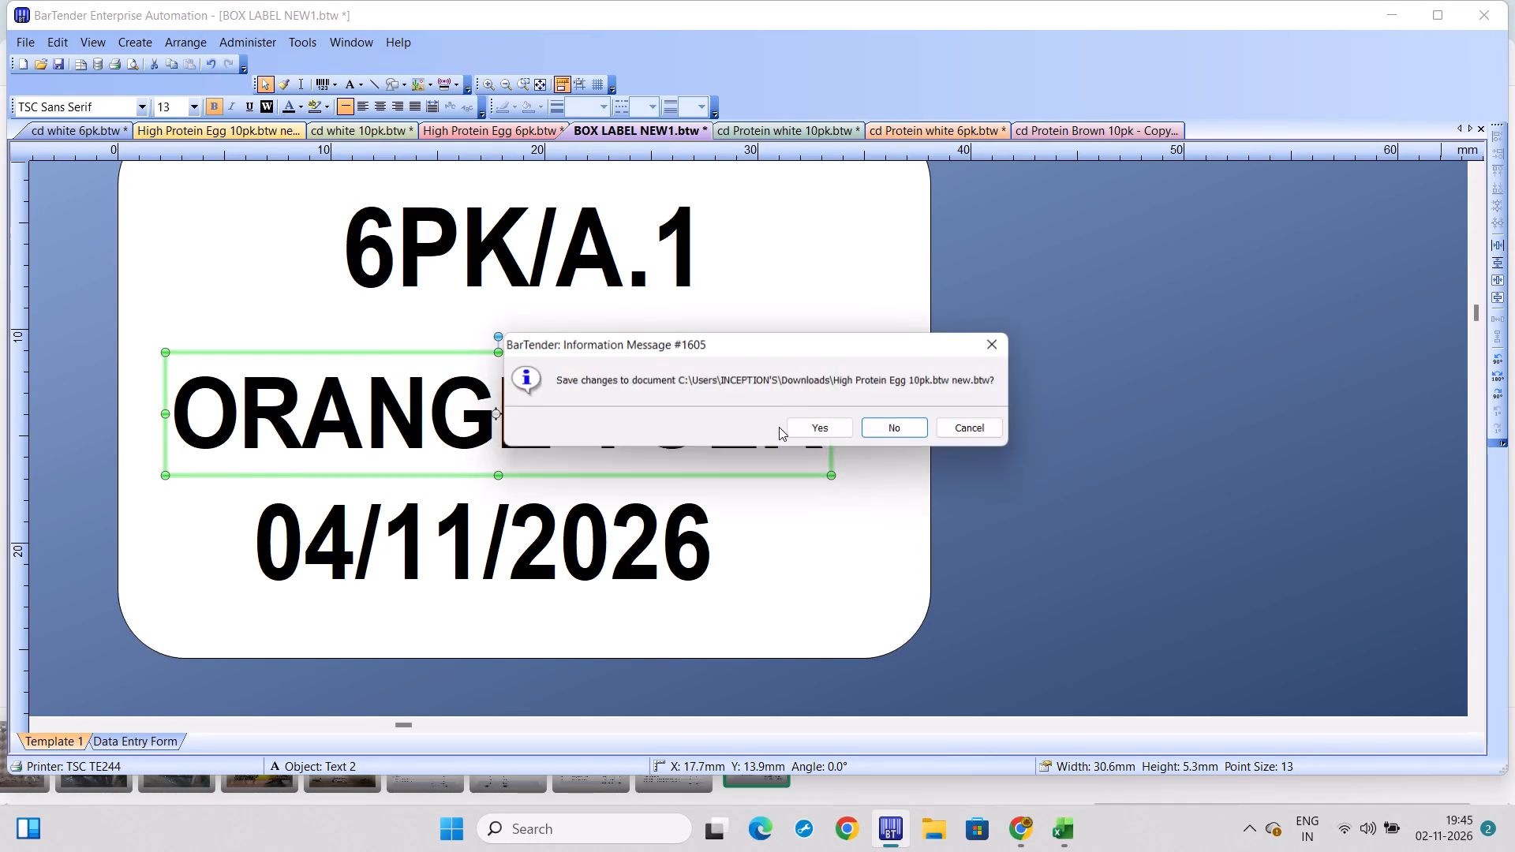
{"action": "double_click", "coordinate": [834, 415]}
{"action": "double_click", "coordinate": [834, 415]}
{"action": "left_click_drag", "start_coordinate": [834, 415], "coordinate": [820, 431]}
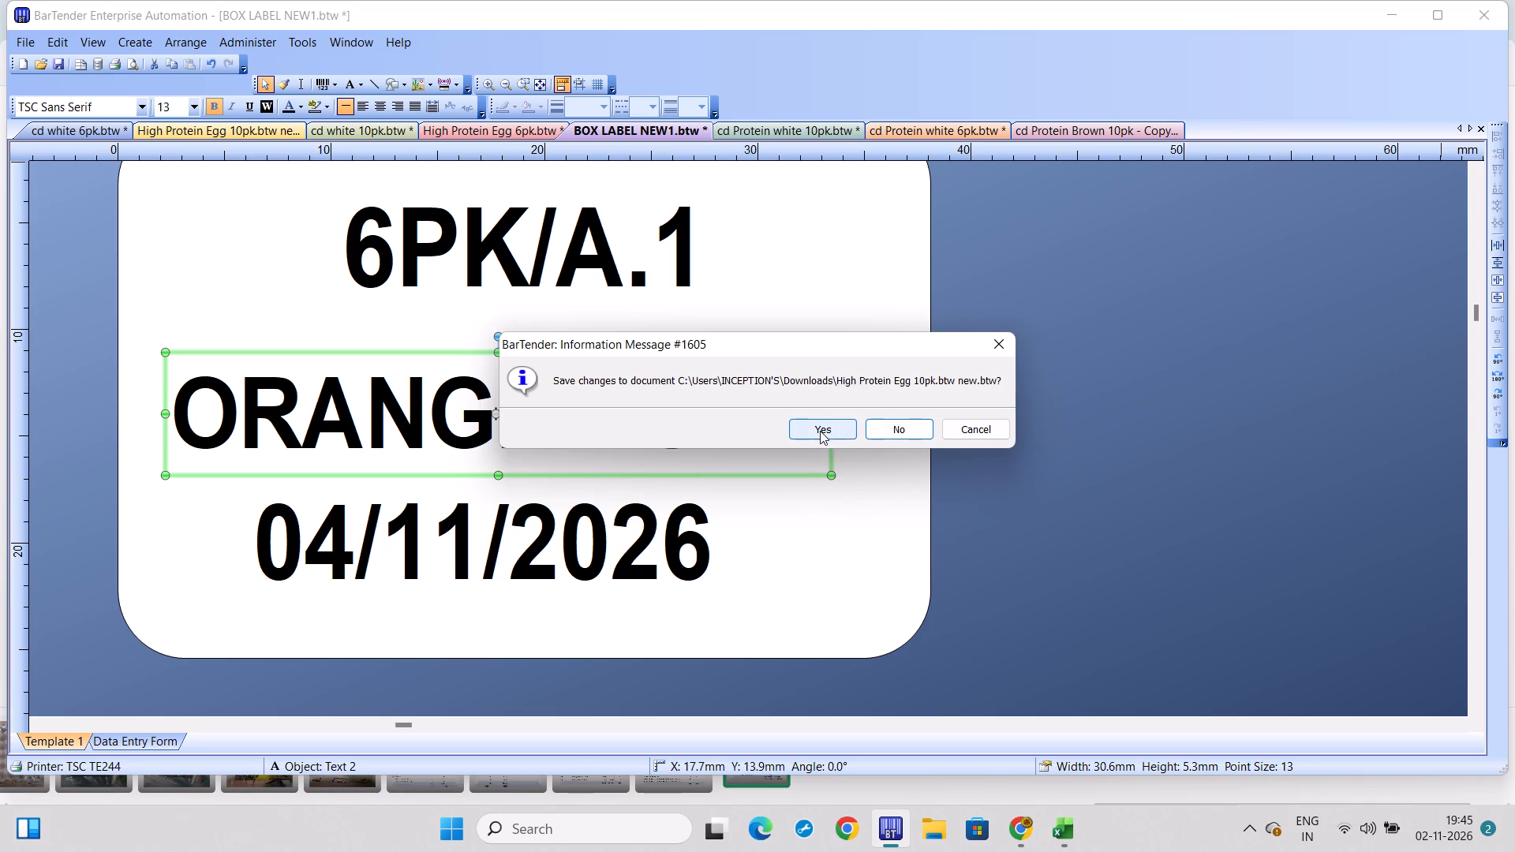
{"action": "left_click_drag", "start_coordinate": [820, 431], "coordinate": [822, 428]}
{"action": "double_click", "coordinate": [822, 428]}
{"action": "left_click", "coordinate": [822, 428]}
{"action": "left_click_drag", "start_coordinate": [822, 428], "coordinate": [800, 428]}
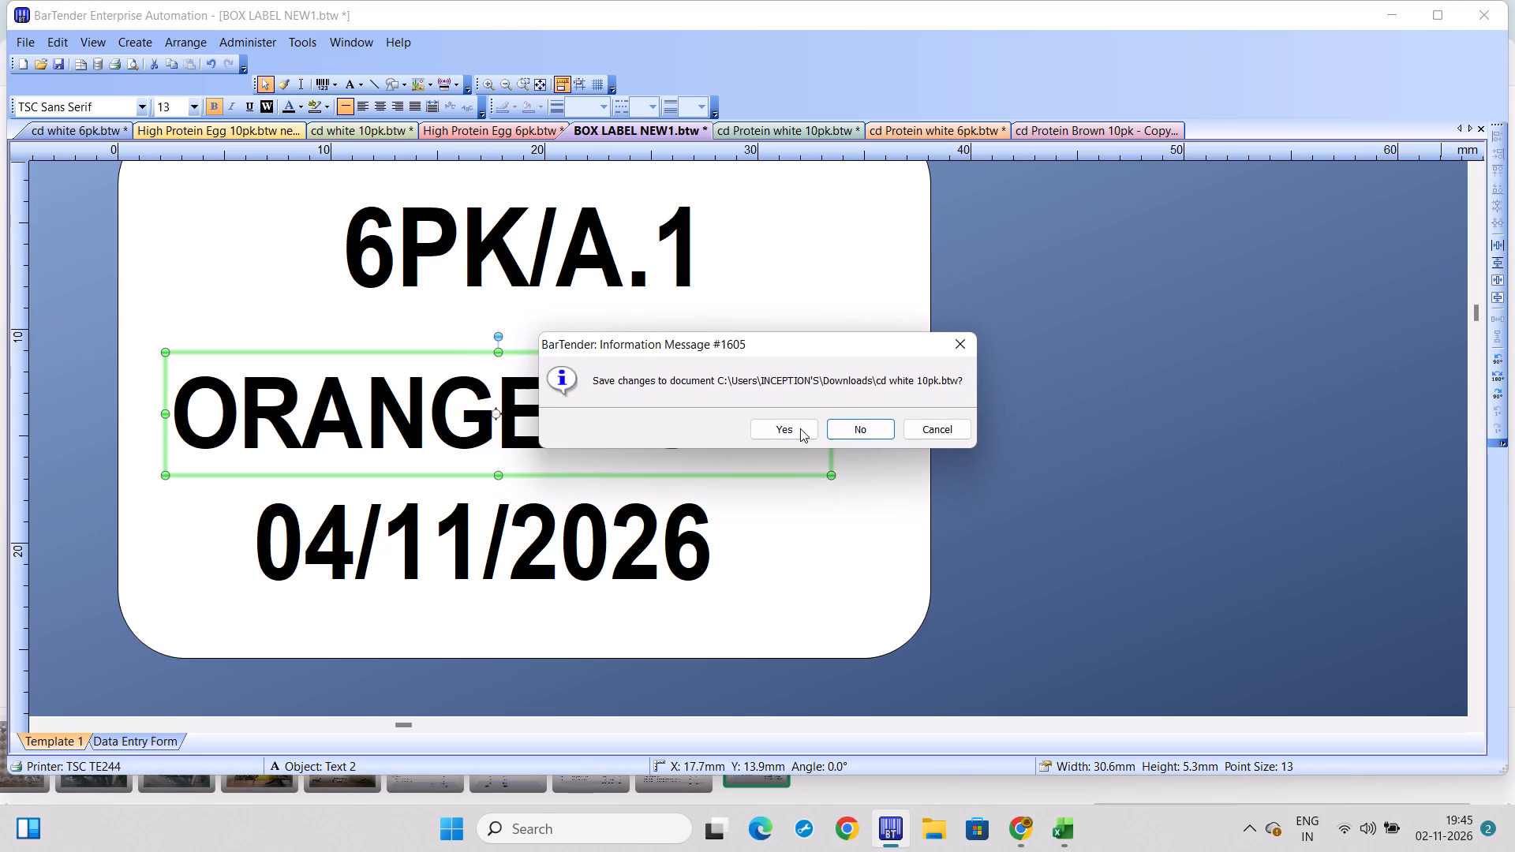
{"action": "left_click_drag", "start_coordinate": [800, 428], "coordinate": [779, 428]}
{"action": "double_click", "coordinate": [779, 428]}
{"action": "triple_click", "coordinate": [779, 428]}
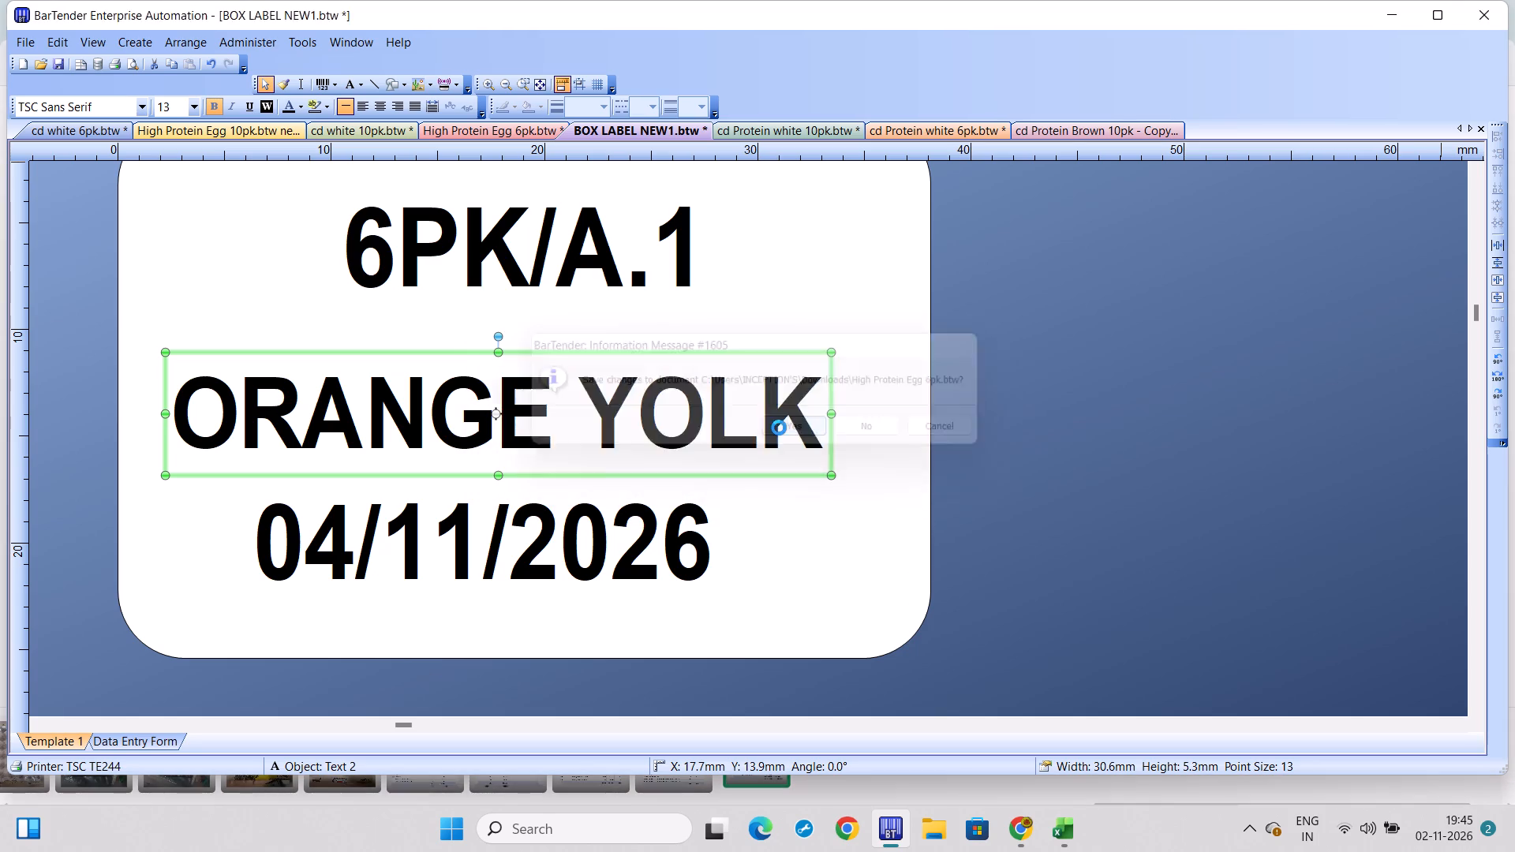
{"action": "triple_click", "coordinate": [779, 428]}
{"action": "left_click", "coordinate": [779, 428]}
{"action": "left_click_drag", "start_coordinate": [779, 428], "coordinate": [970, 370]}
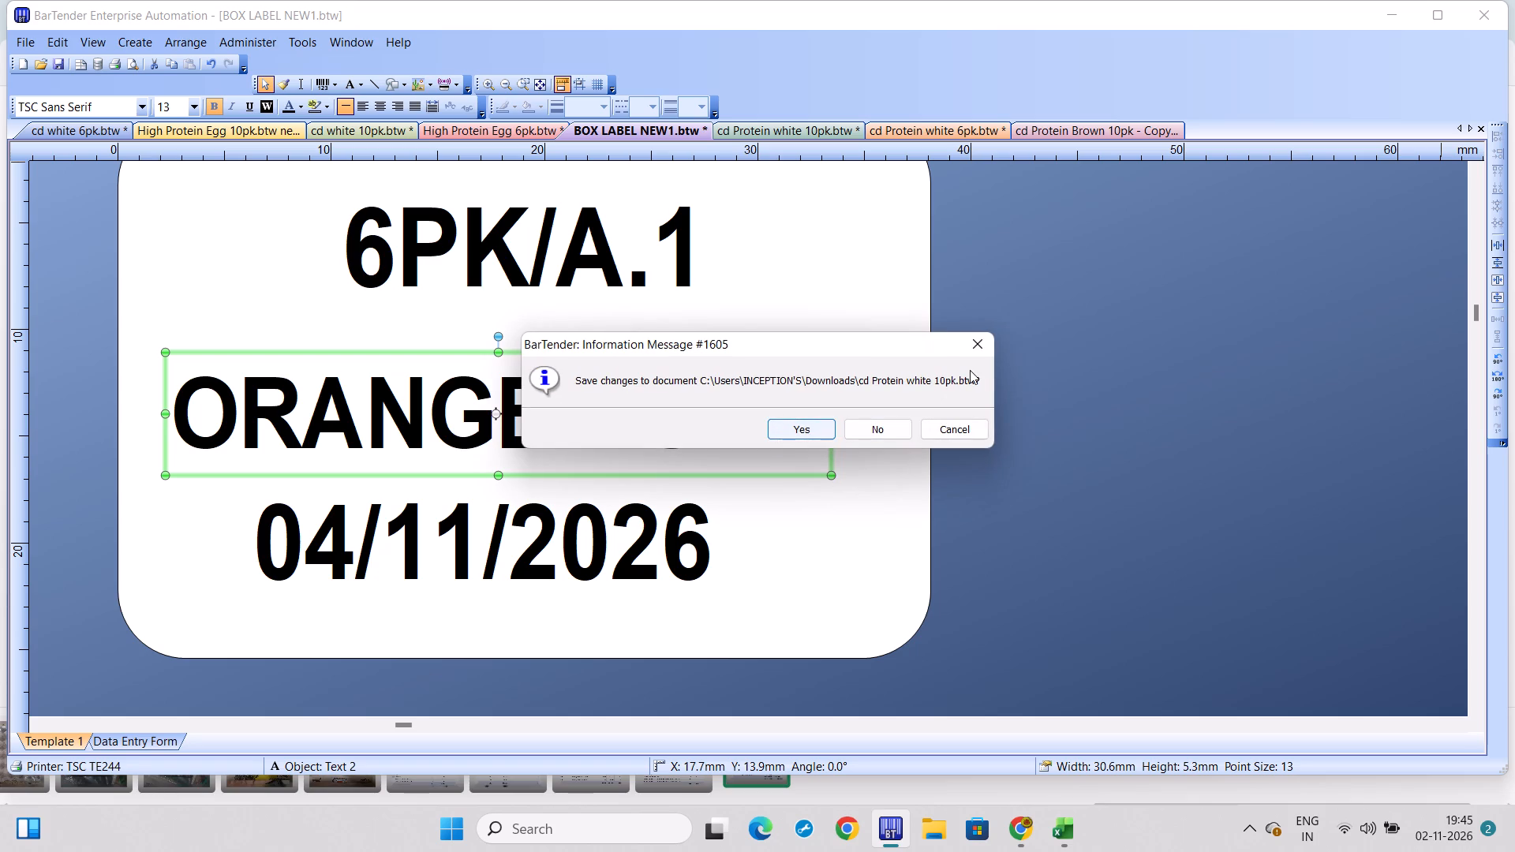
{"action": "double_click", "coordinate": [977, 334]}
{"action": "right_click", "coordinate": [977, 334]}
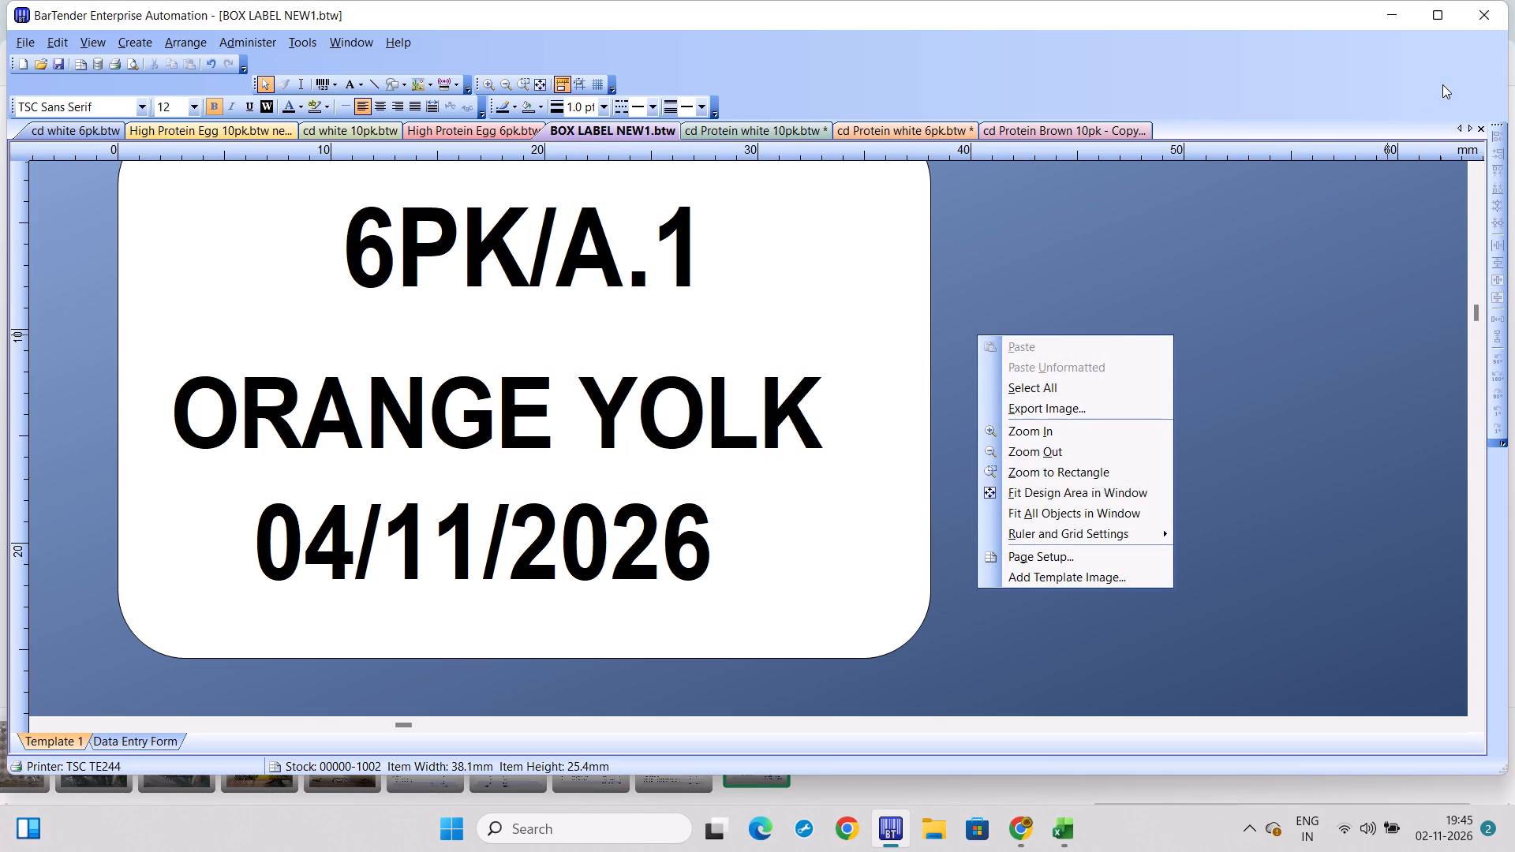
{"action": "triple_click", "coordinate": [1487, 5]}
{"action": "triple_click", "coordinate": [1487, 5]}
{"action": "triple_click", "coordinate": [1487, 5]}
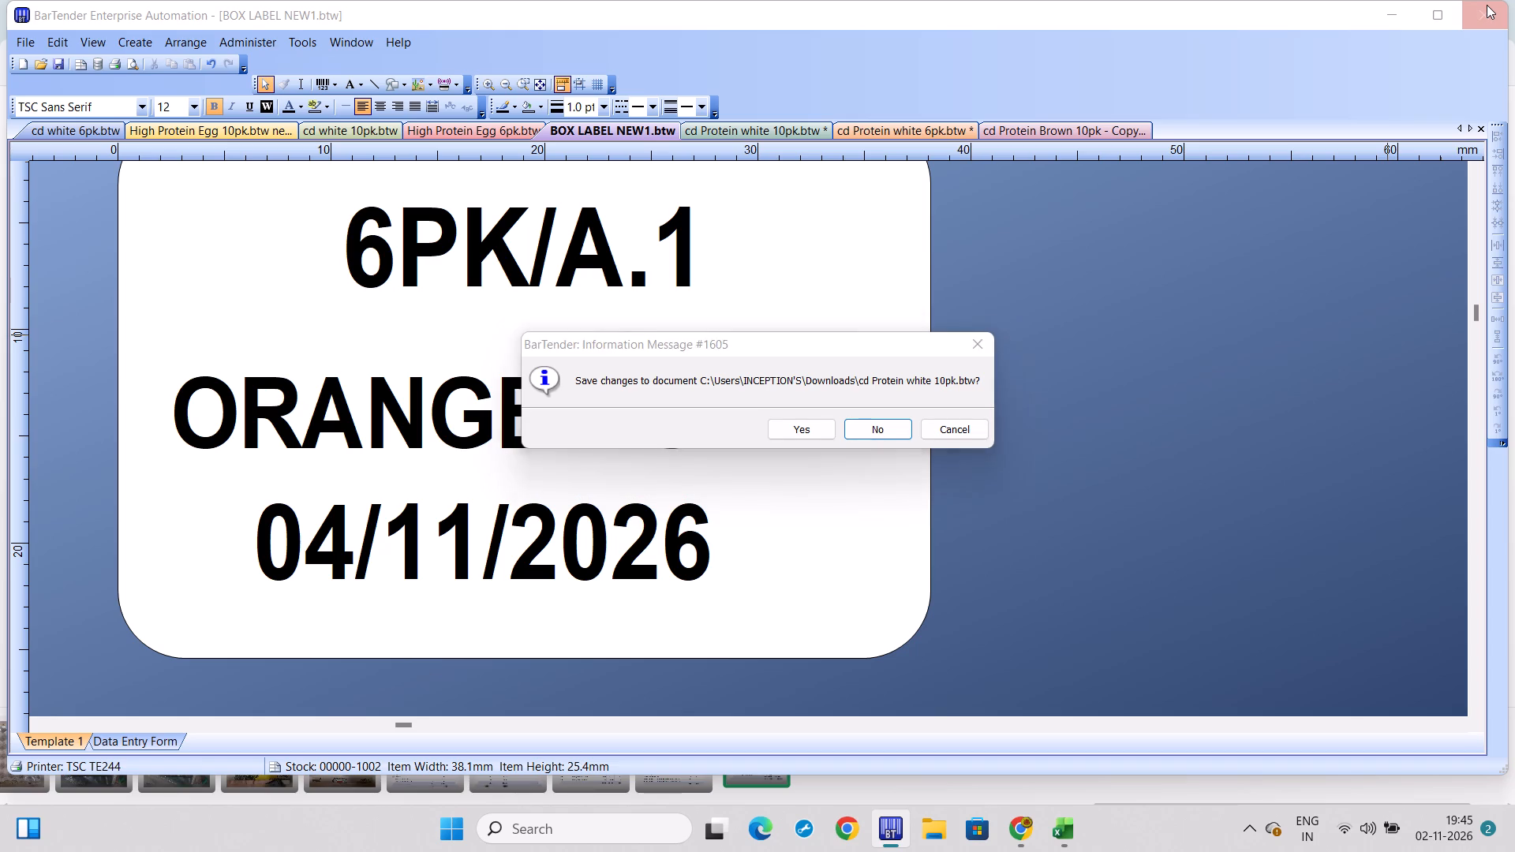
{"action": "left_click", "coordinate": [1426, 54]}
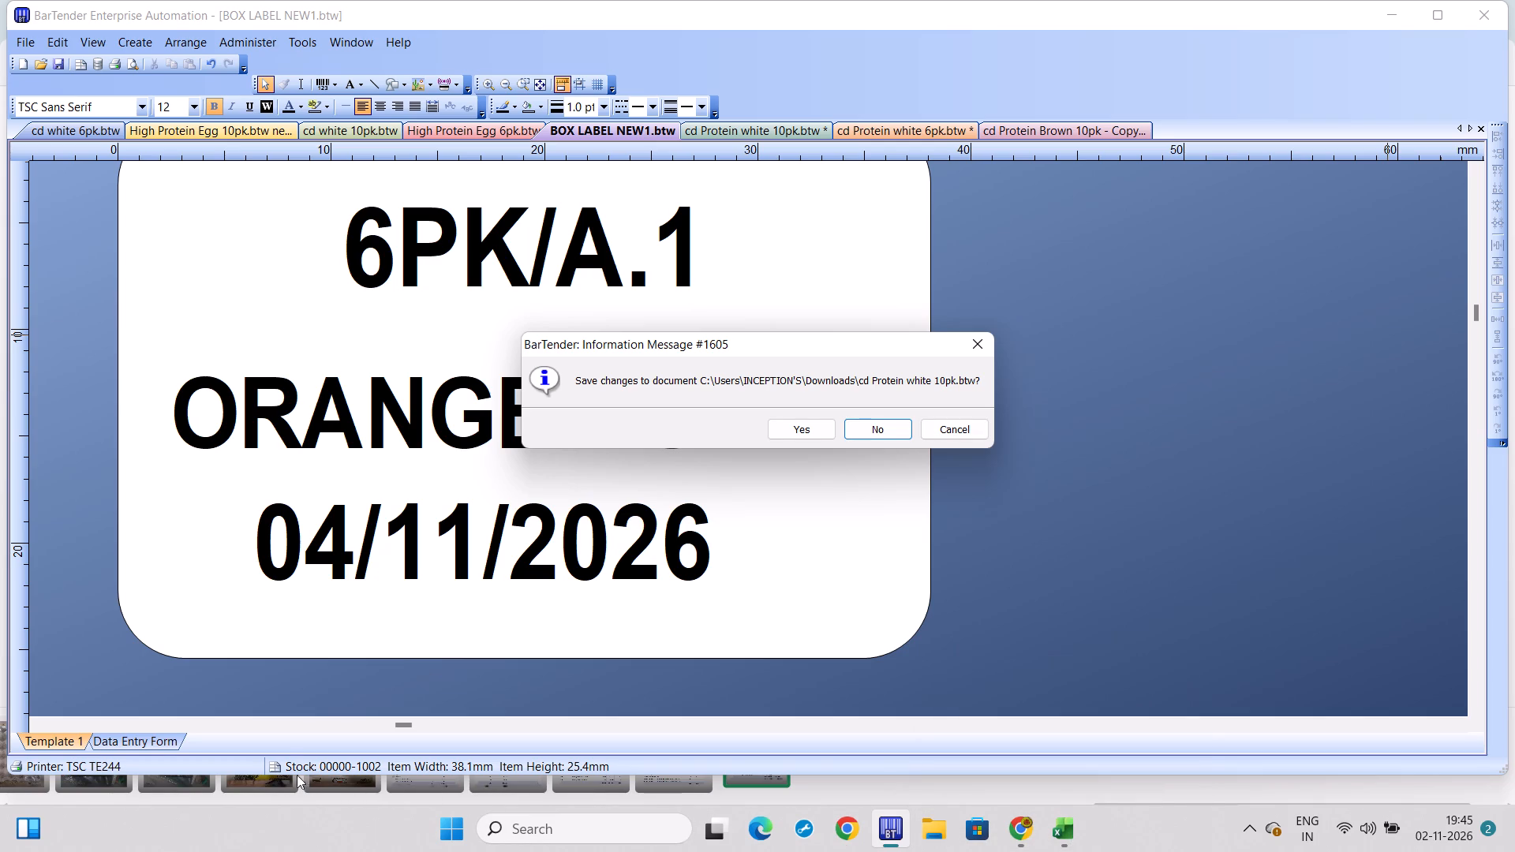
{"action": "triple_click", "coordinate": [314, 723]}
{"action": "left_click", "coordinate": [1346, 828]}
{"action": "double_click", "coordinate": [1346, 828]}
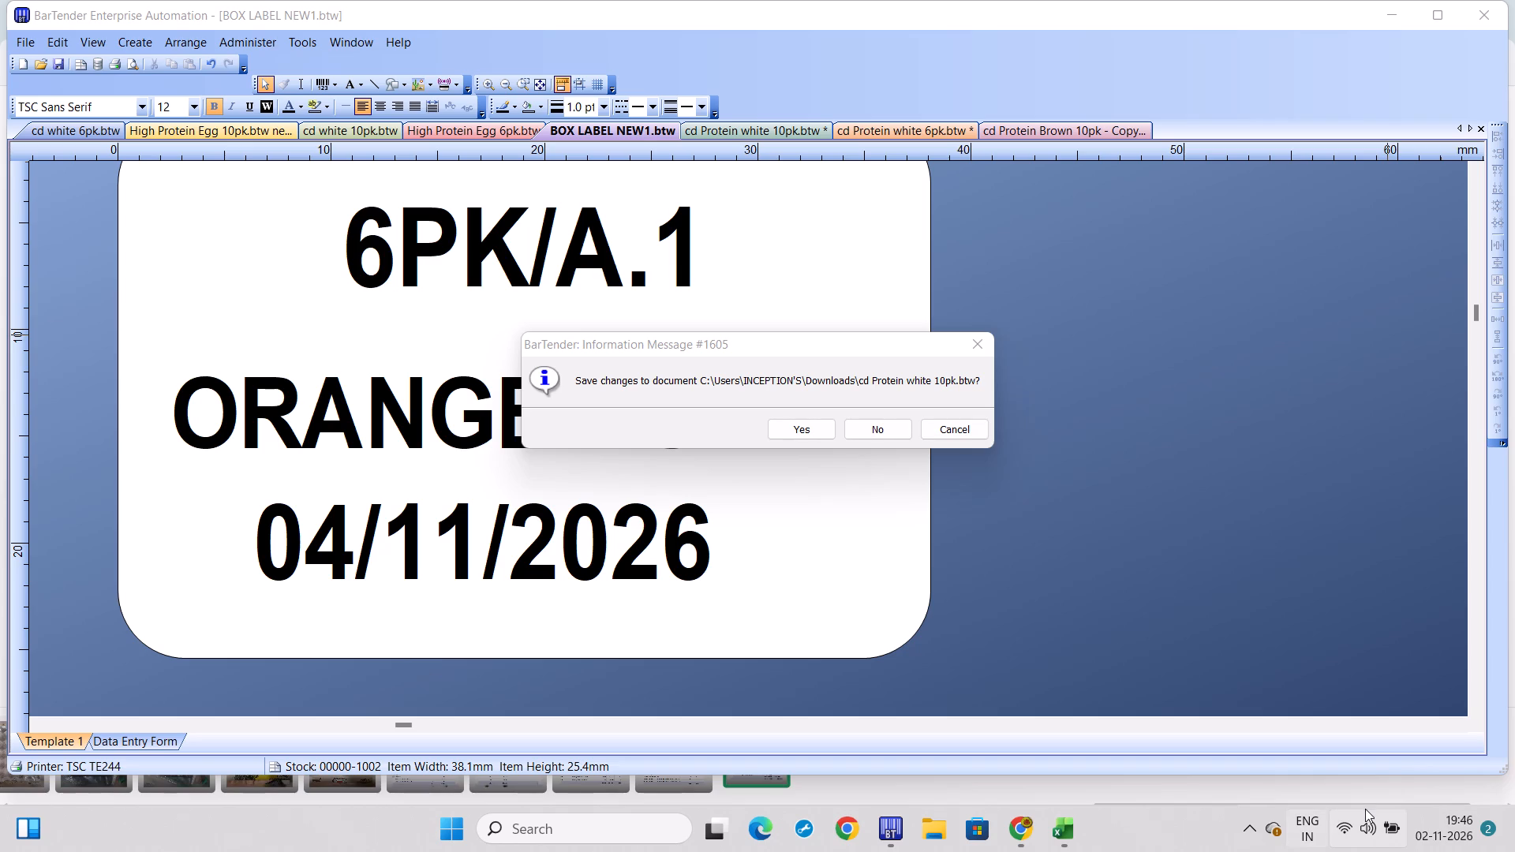
Check the computer's Wi-Fi connection and the list of available networks, closing the list when done.
{"action": "double_click", "coordinate": [1334, 842]}
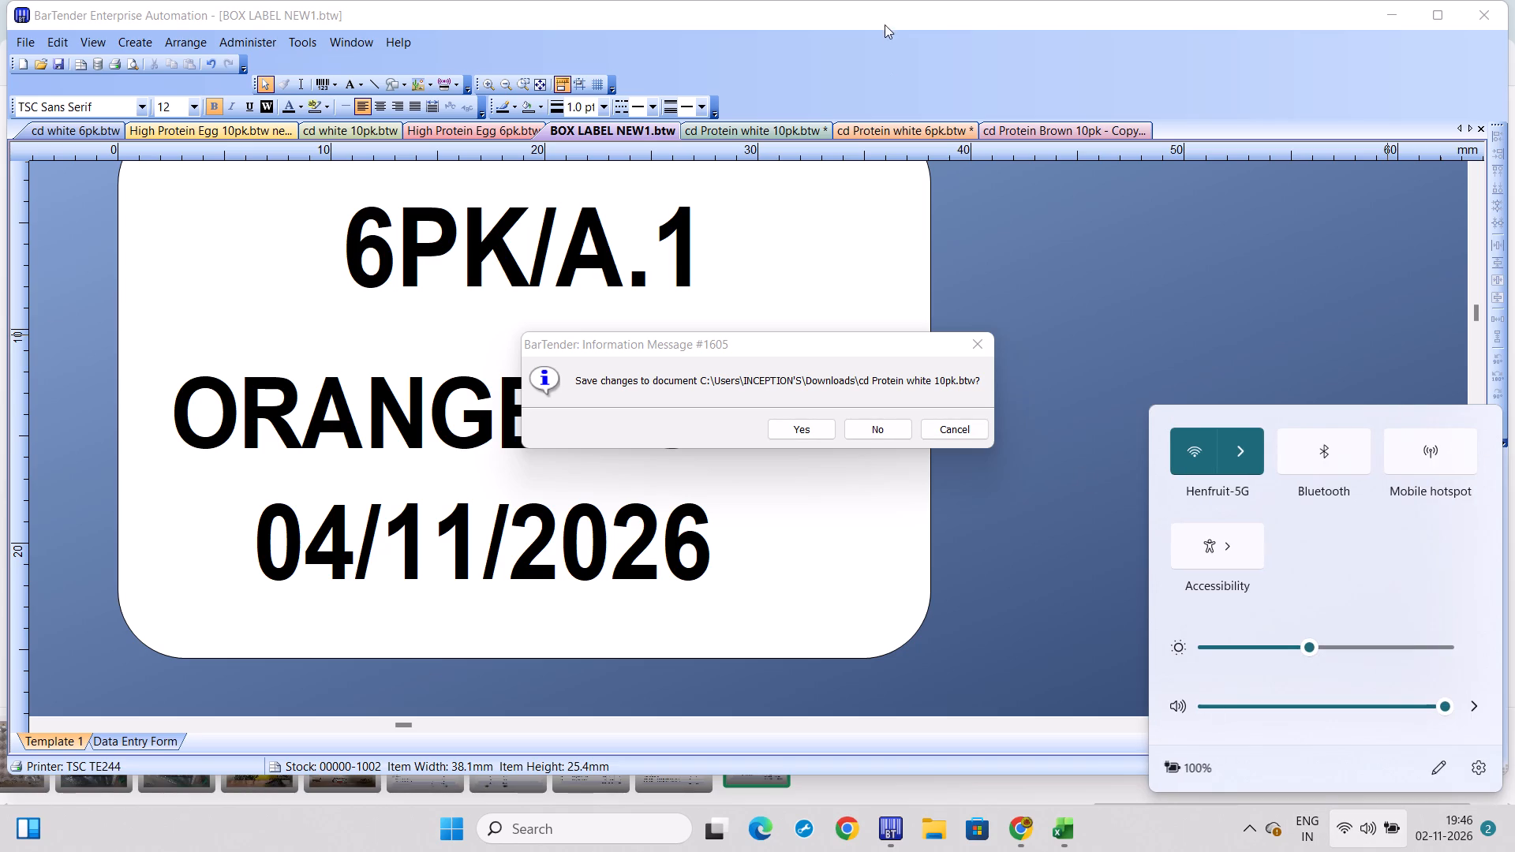
{"action": "left_click", "coordinate": [1248, 461]}
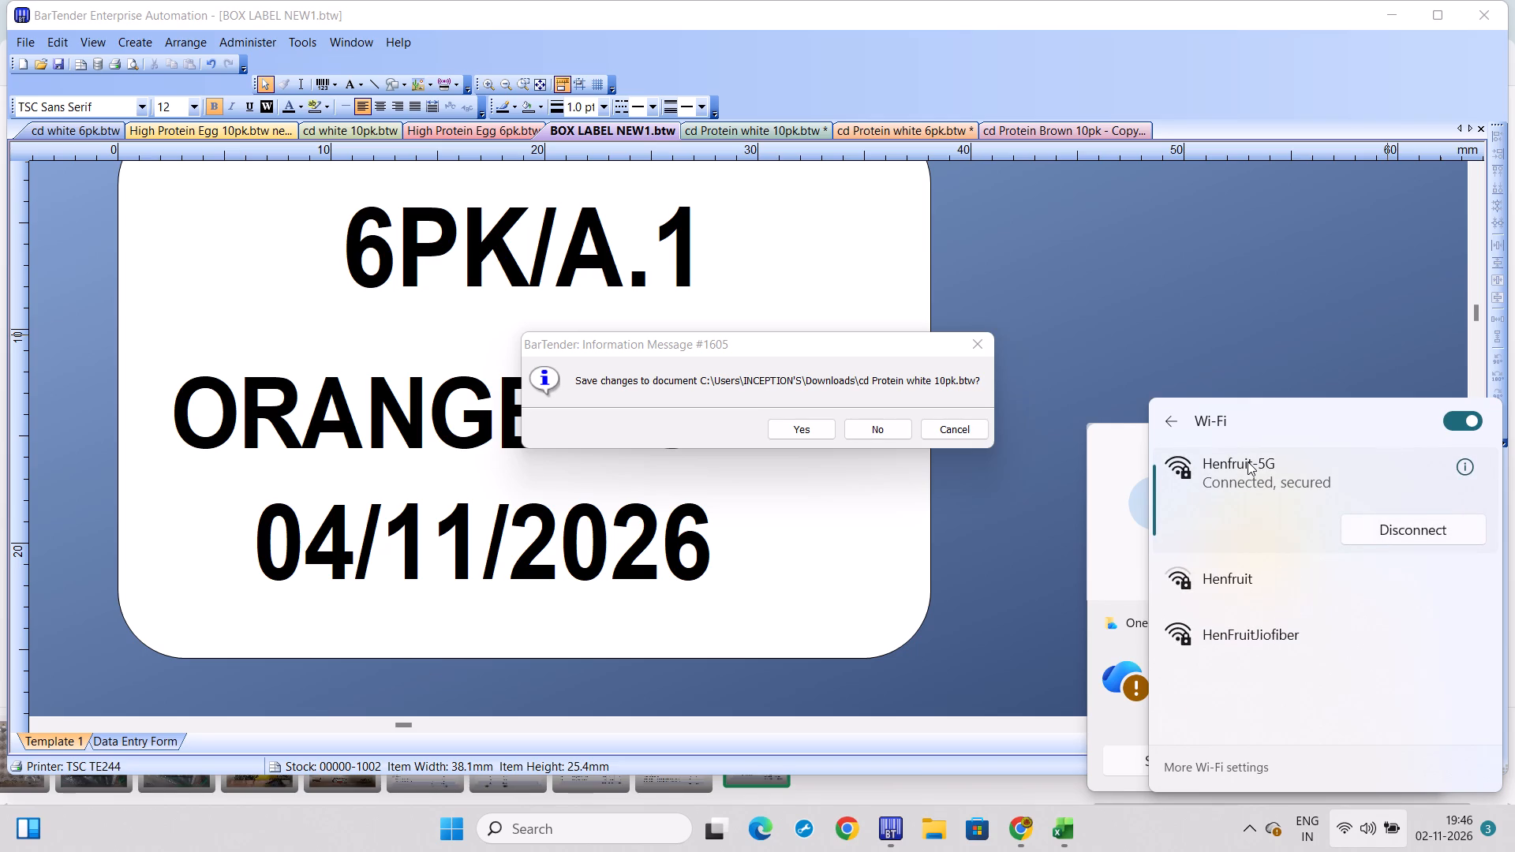
{"action": "double_click", "coordinate": [1008, 369]}
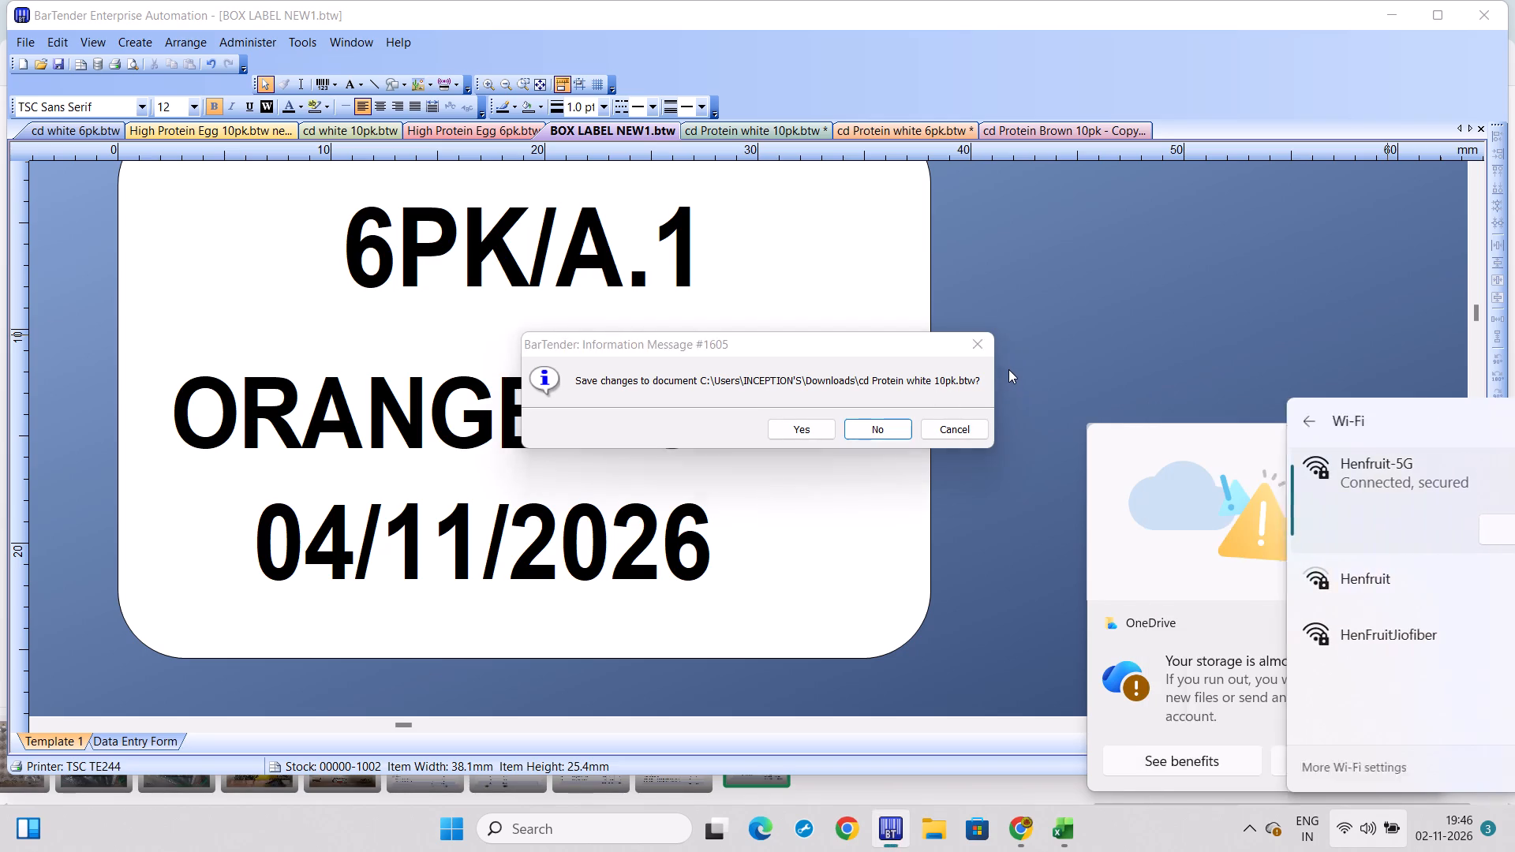
{"action": "double_click", "coordinate": [1008, 369]}
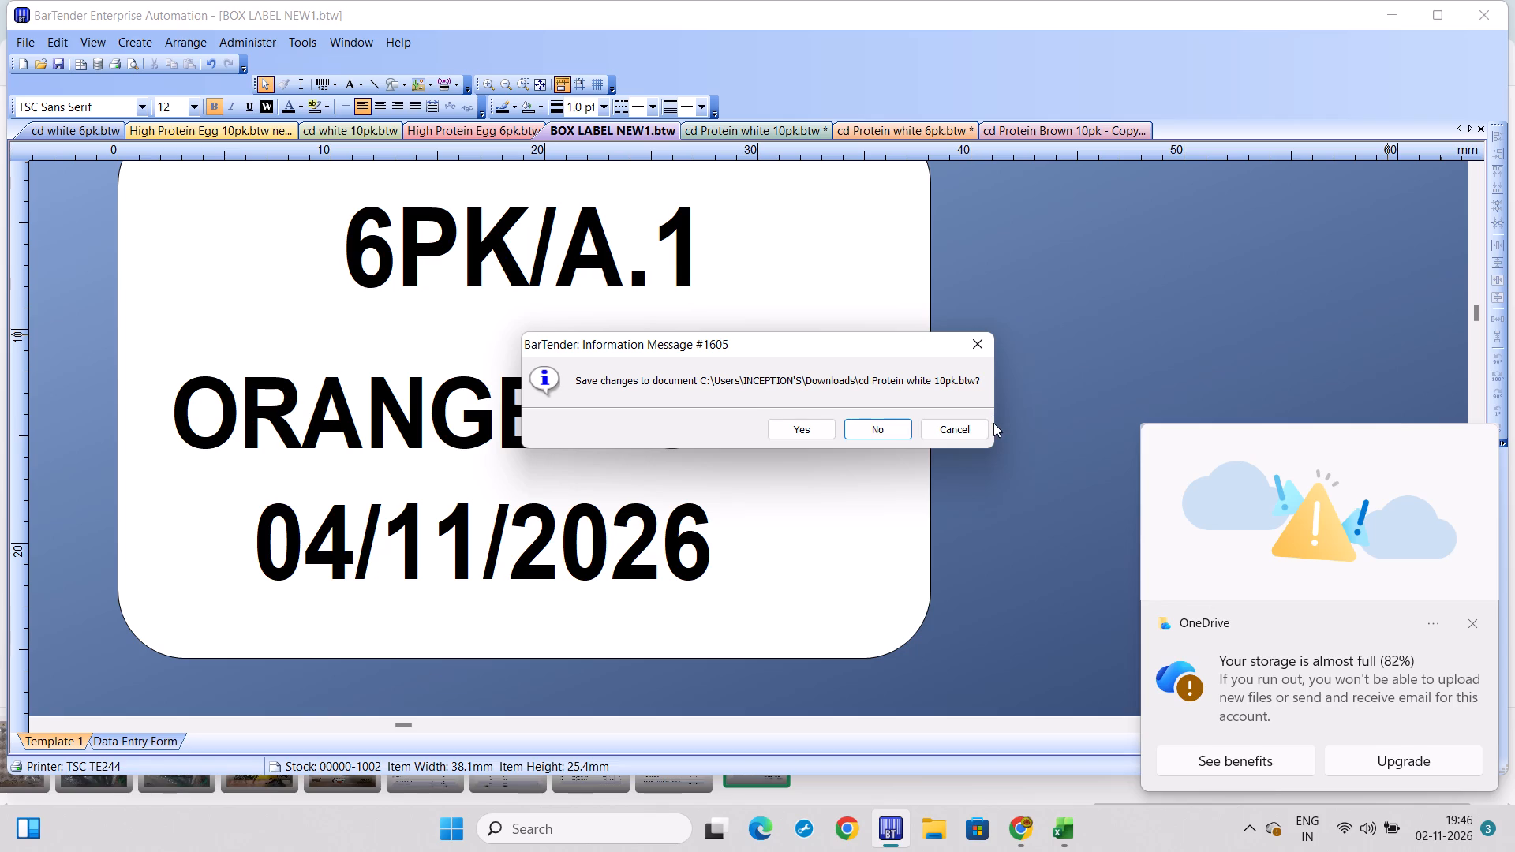
Cancel closing the program at the save request for cd Protein white 10pk, leaving the label documents open.
{"action": "left_click", "coordinate": [958, 431]}
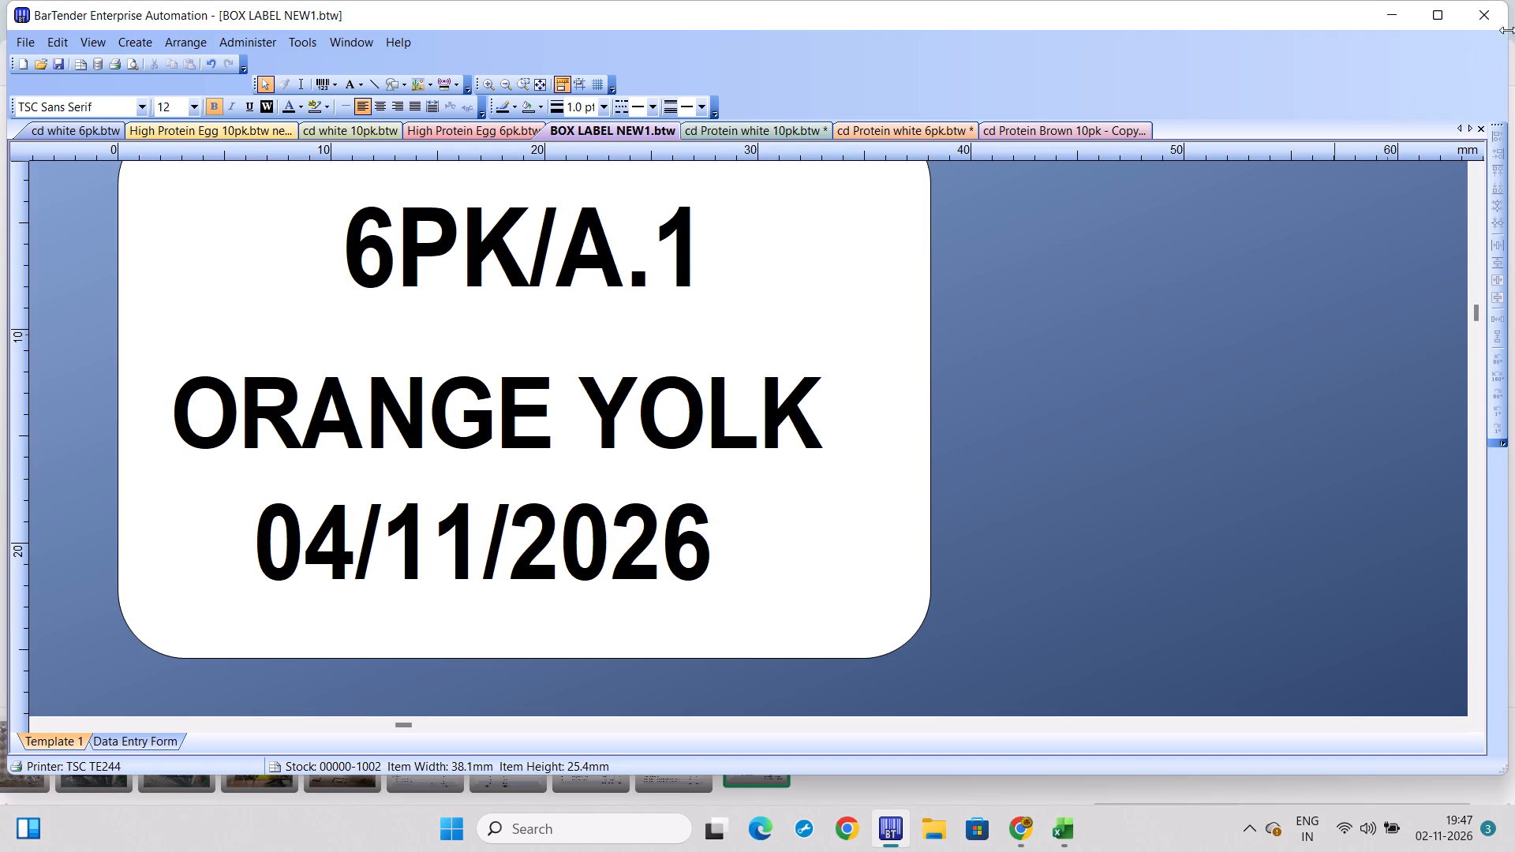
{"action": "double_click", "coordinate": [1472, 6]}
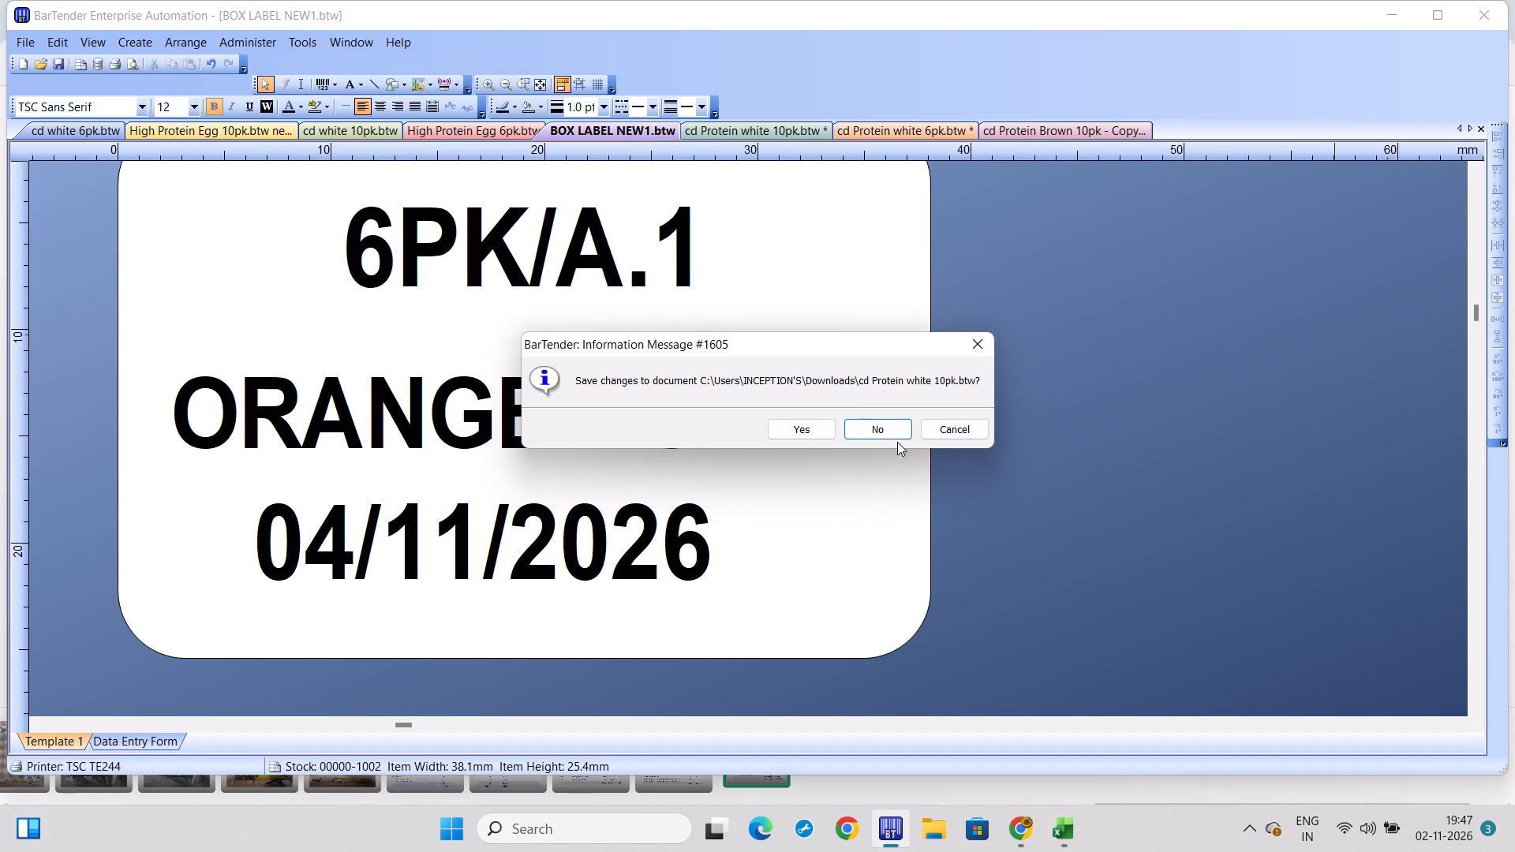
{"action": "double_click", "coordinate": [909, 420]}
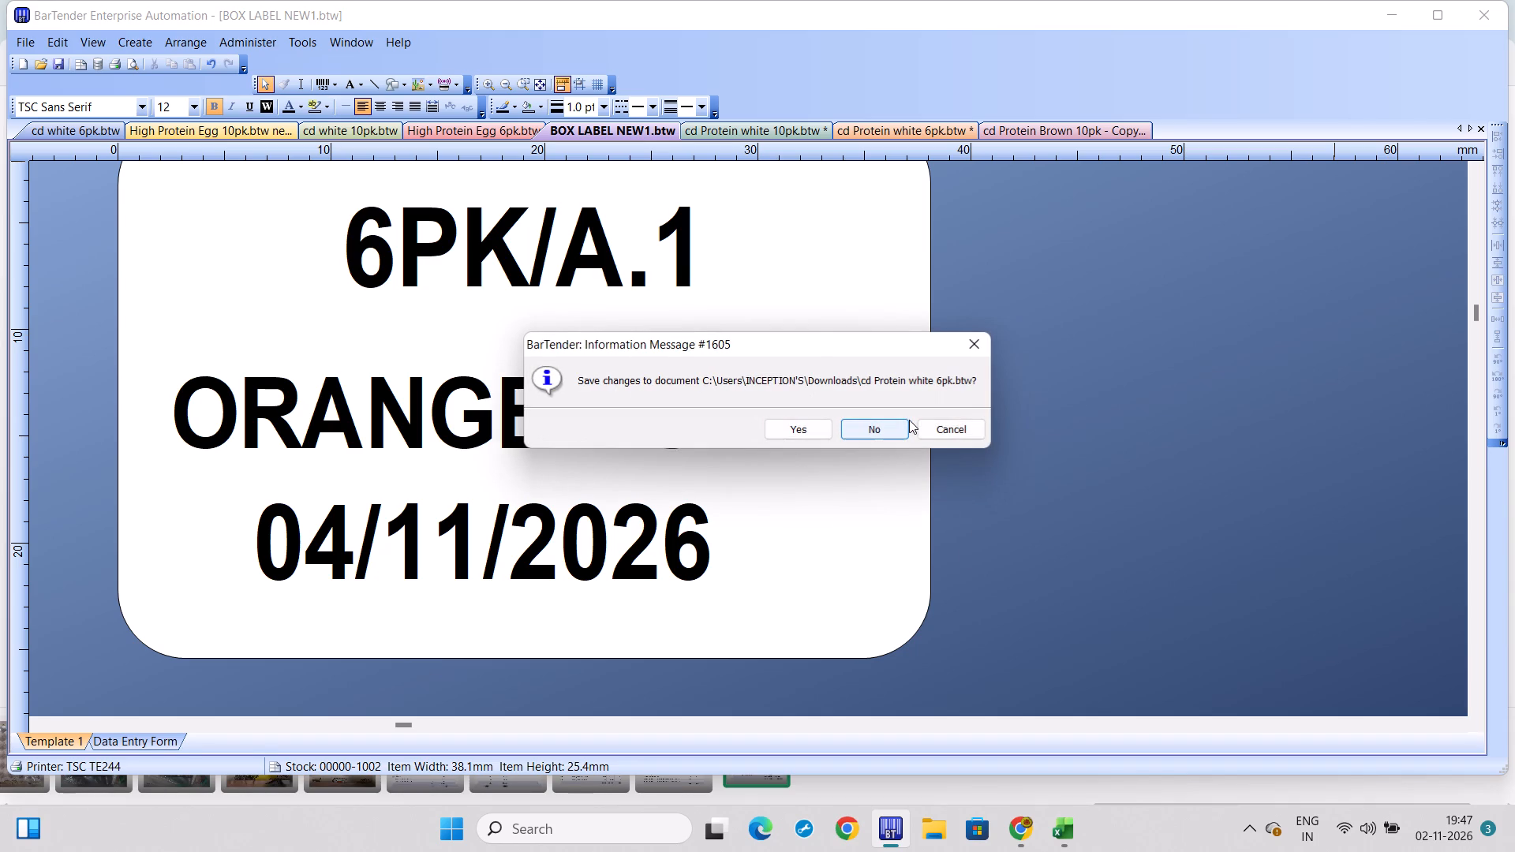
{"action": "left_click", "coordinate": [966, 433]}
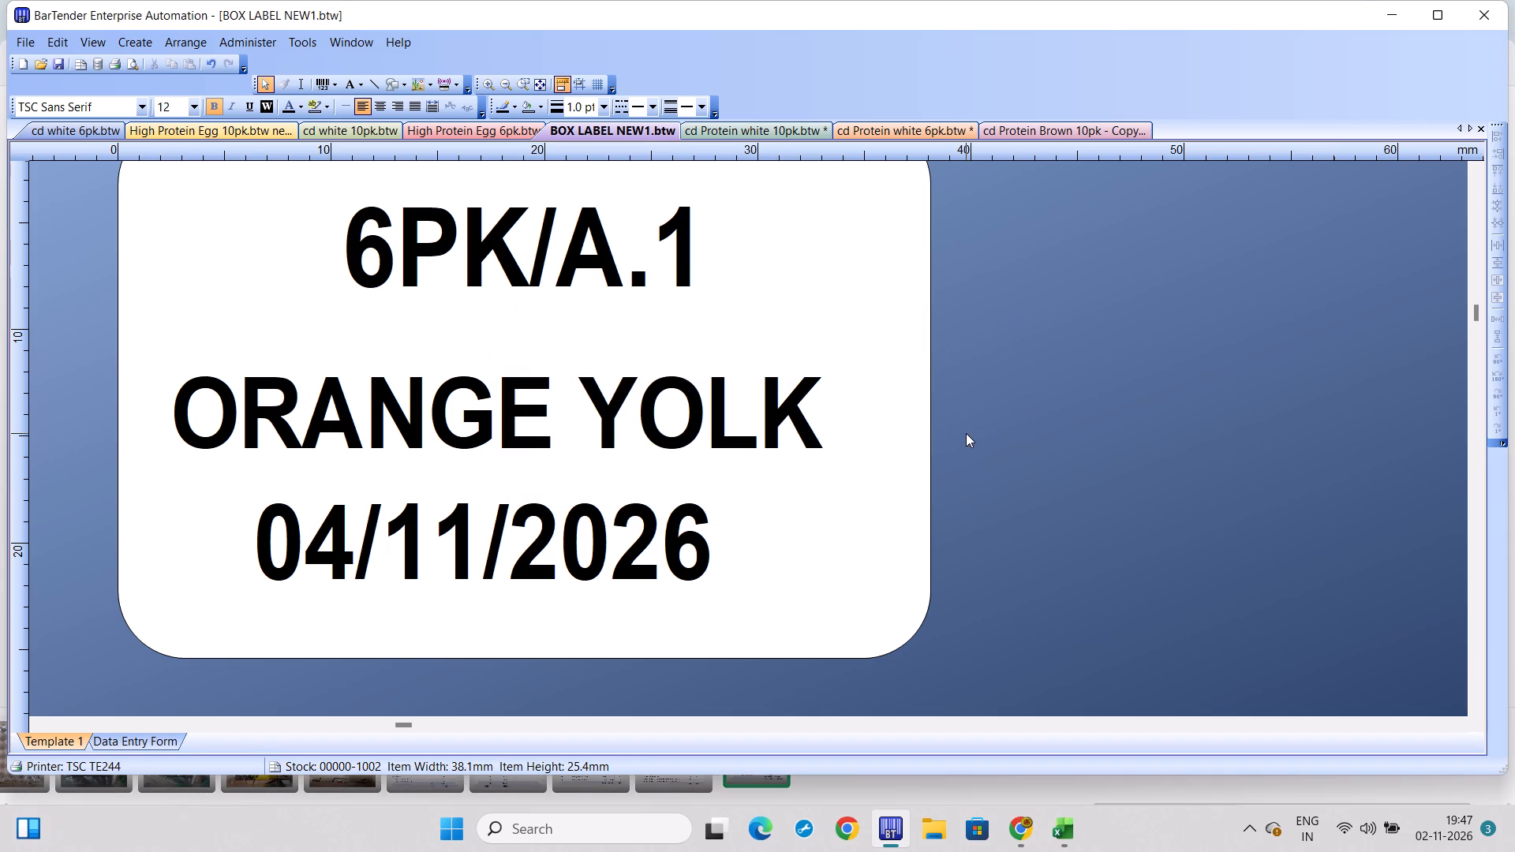
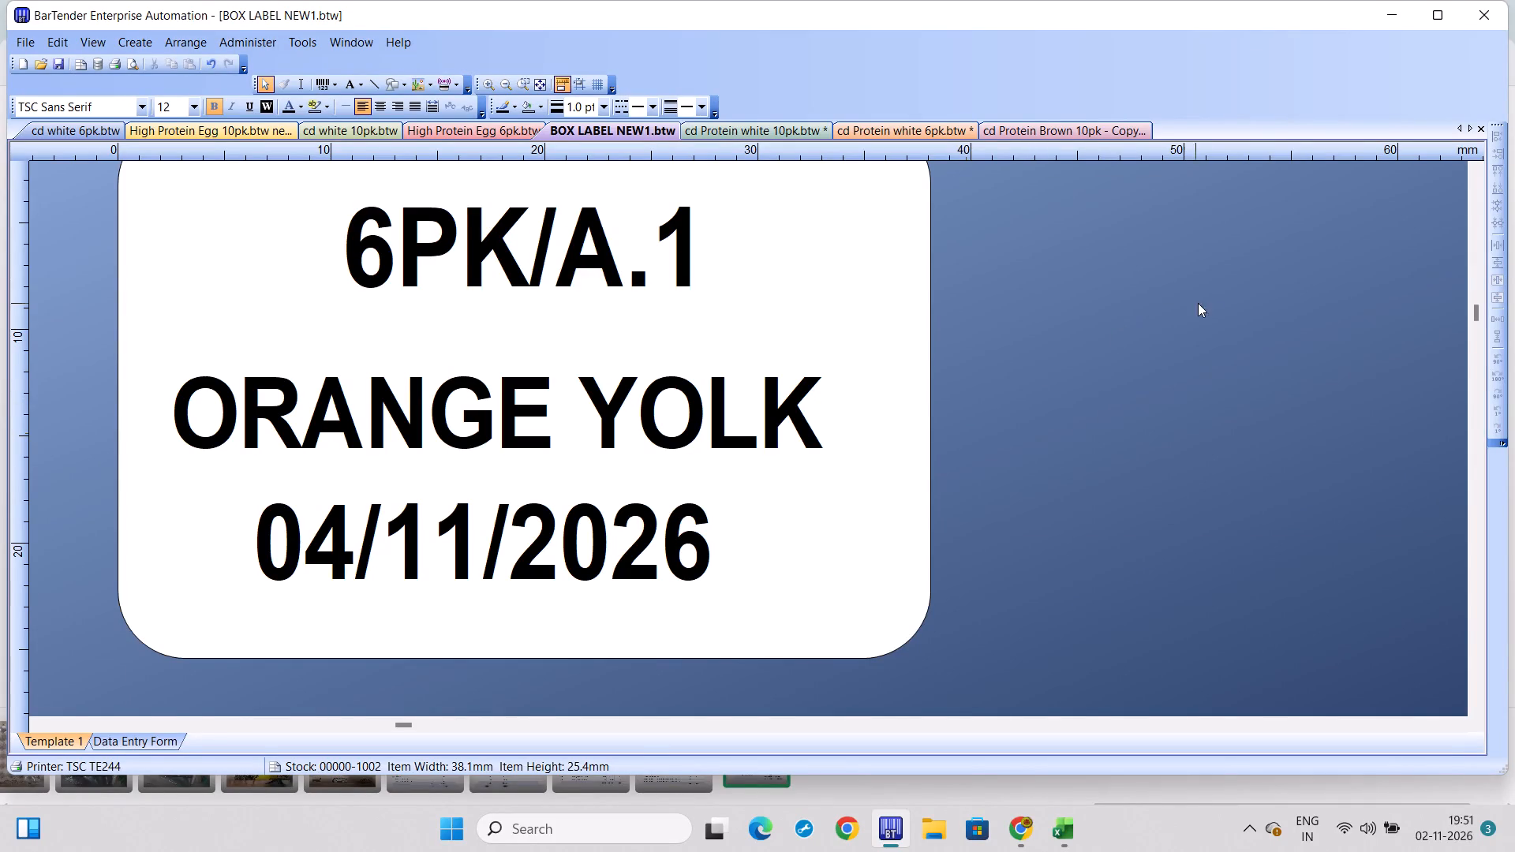
Save the changes to cd Protein white 10pk and cd Protein white 6pk while closing, but cancel at cd Protein Brown 10pk - Copy.
{"action": "double_click", "coordinate": [1494, 13]}
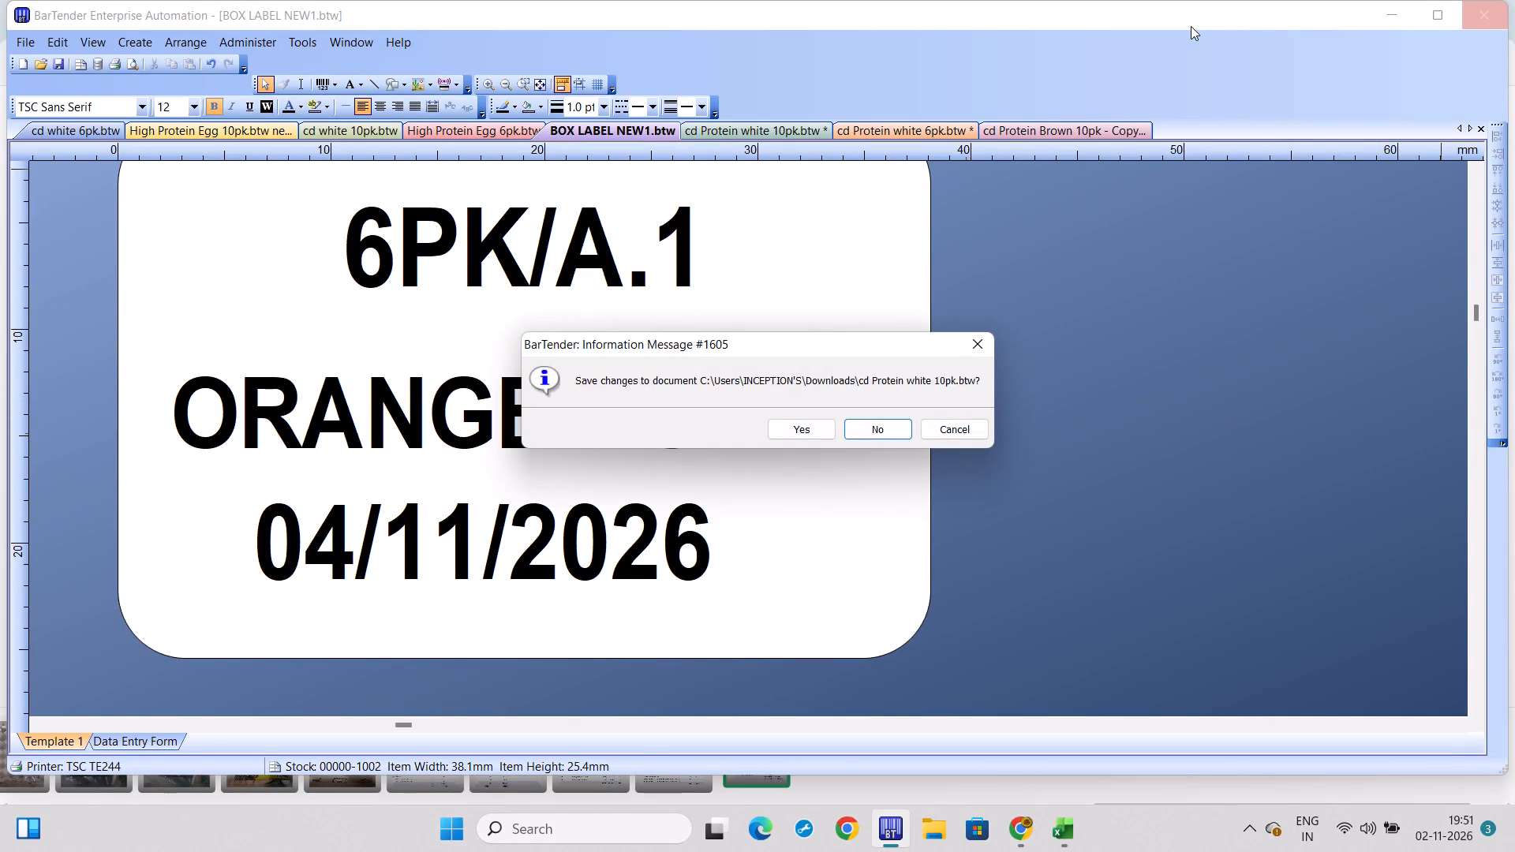
{"action": "triple_click", "coordinate": [791, 424]}
{"action": "left_click", "coordinate": [791, 424]}
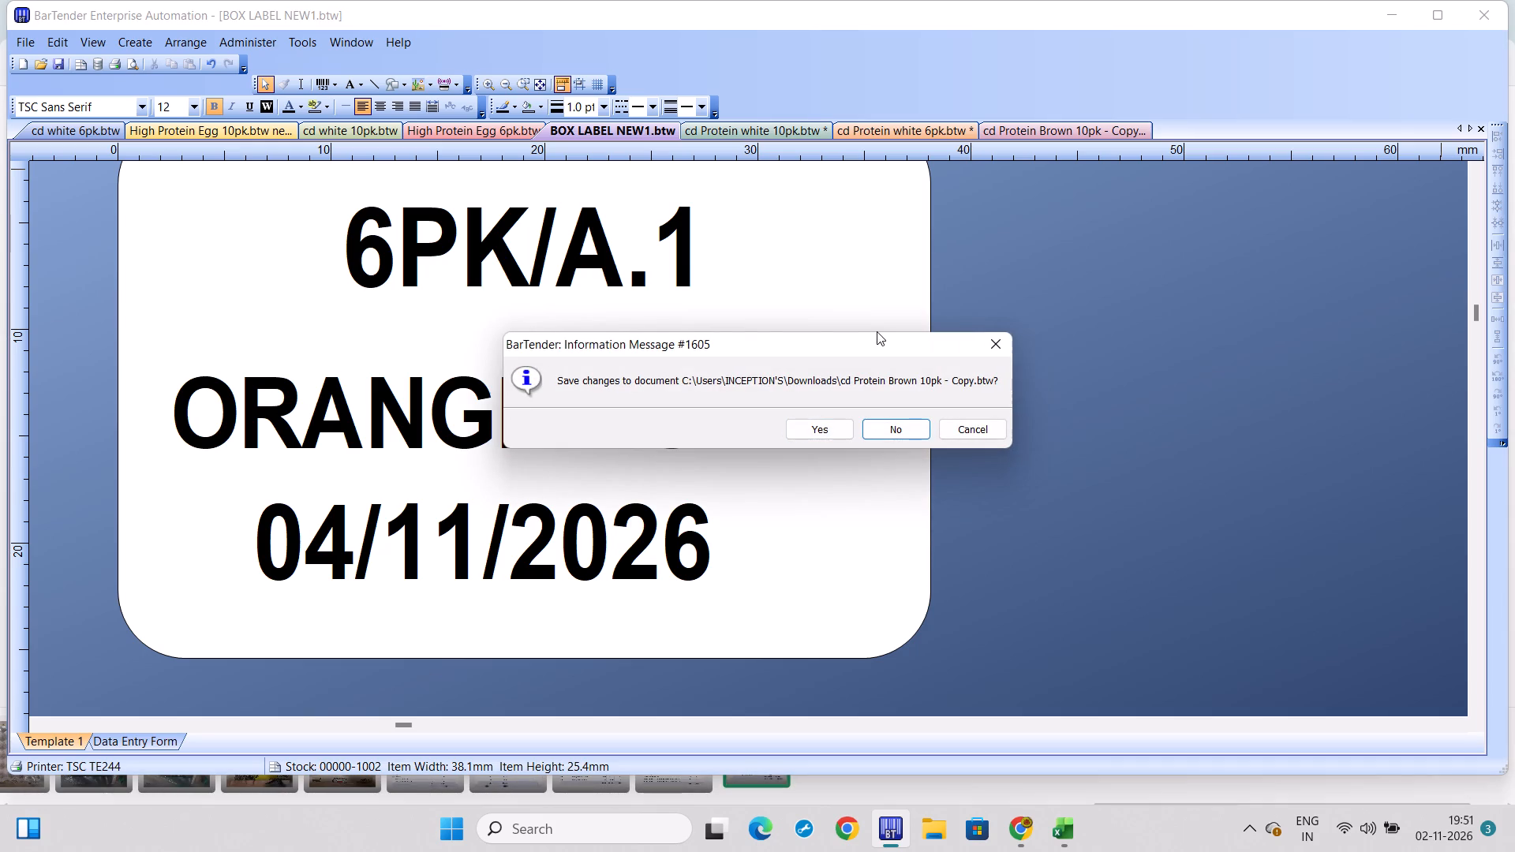
{"action": "double_click", "coordinate": [1000, 345]}
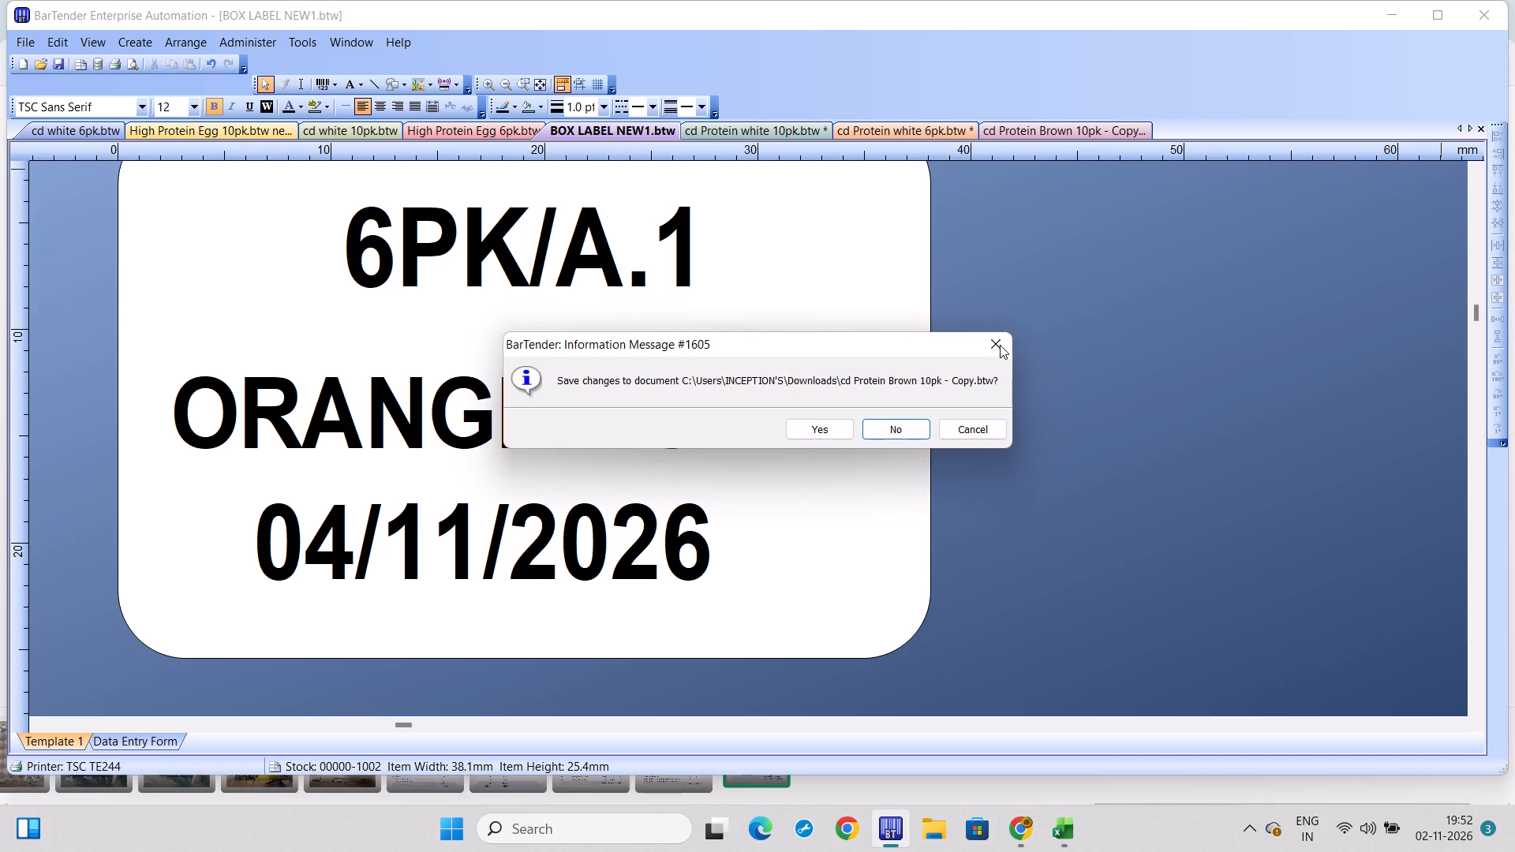